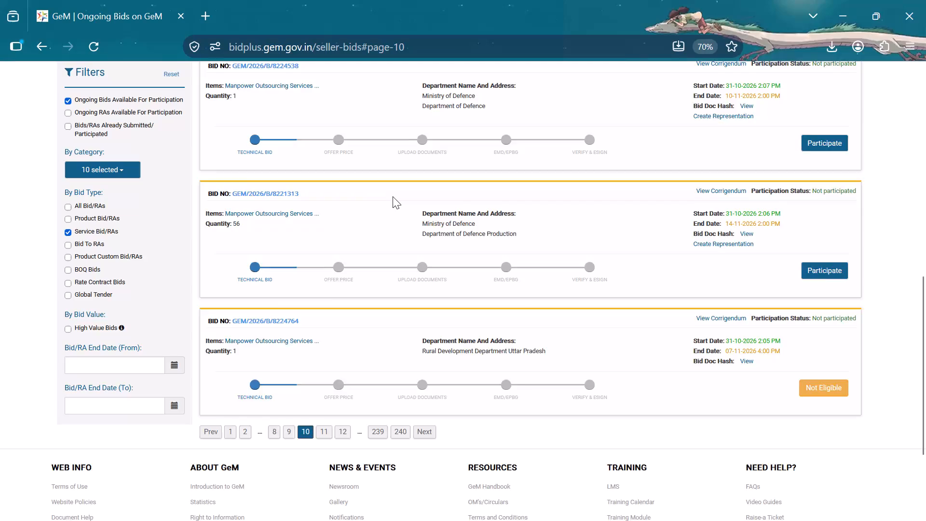
Open the bid document for GEM/2026/B/8221313 from the ongoing bids list.
scroll(393, 196, "up", 1)
left_click(292, 265)
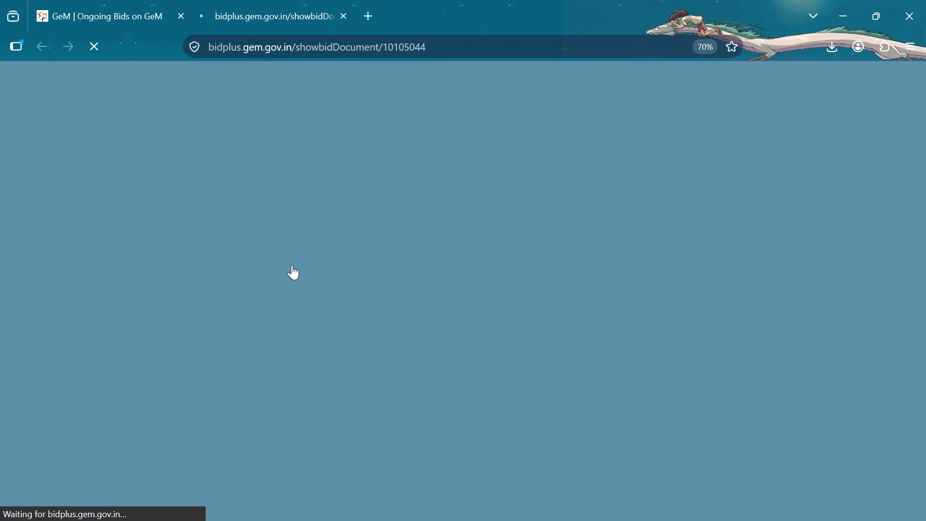
left_click(368, 304)
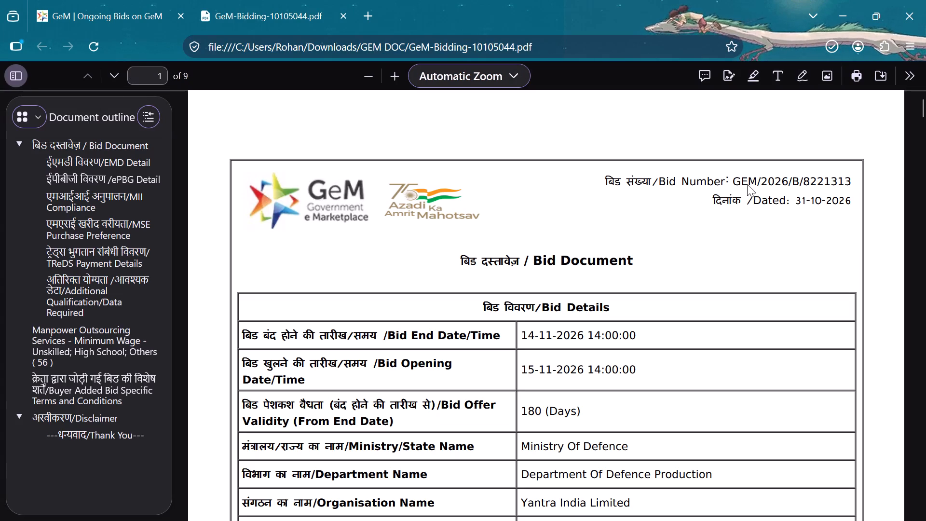
Copy the bid number GEM/2026/B/8221313 from the bid document into the GEM Id answer of the HHSPL GEM Tender form.
double_click(744, 180)
key("ctrl+shift+Right")
key("ctrl+shift+Right")
key("ctrl+shift+Right")
key("ctrl+c")
scroll(588, 326, "down", 3)
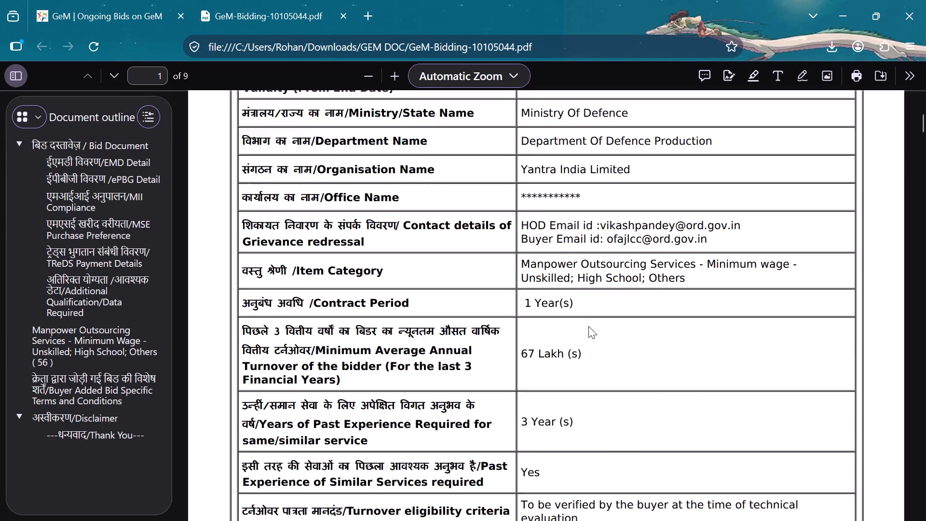
scroll(588, 326, "down", 9)
key("alt+Tab")
left_click(375, 291)
key("ctrl+v")
Set Bid Type to S and State to MH in the form, checking the consignee location in the bid document.
key("Tab")
key("s")
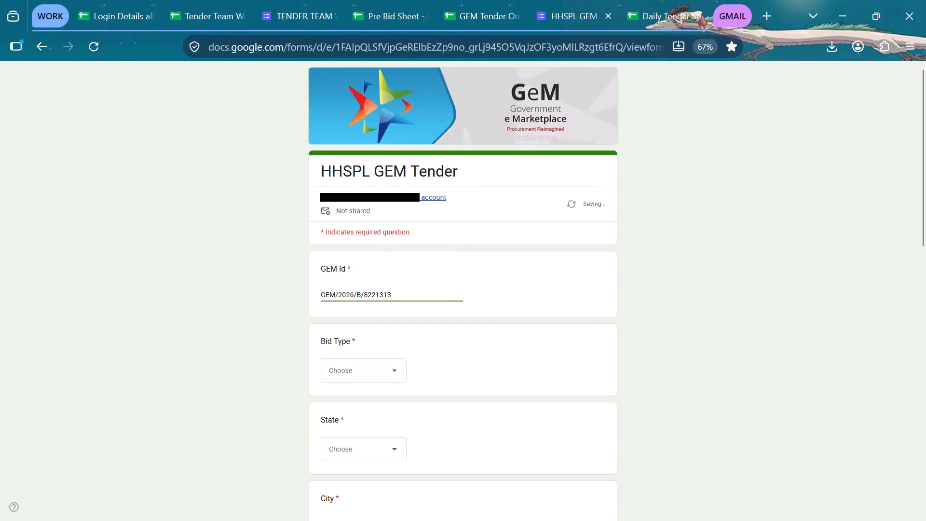
key("alt+Tab")
scroll(375, 291, "down", 20)
scroll(375, 291, "down", 17)
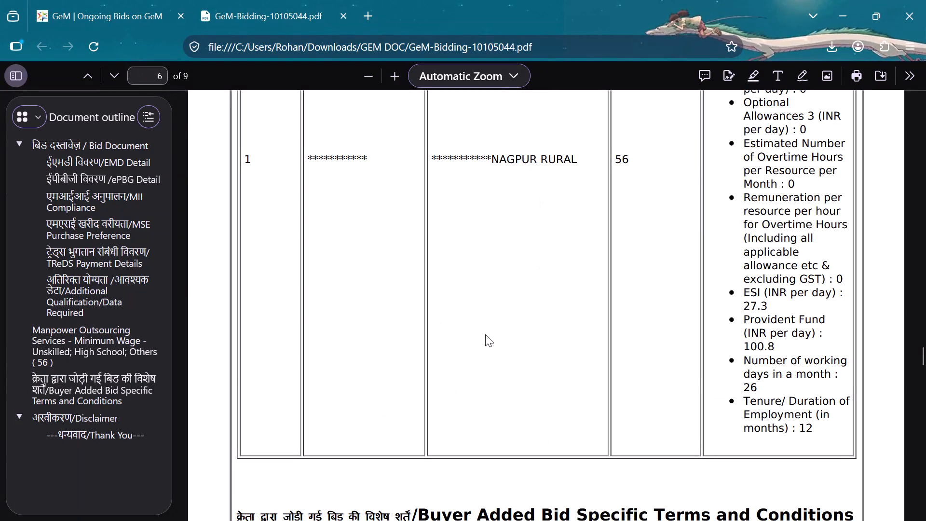
key("alt+Tab")
key("Tab")
type("mm")
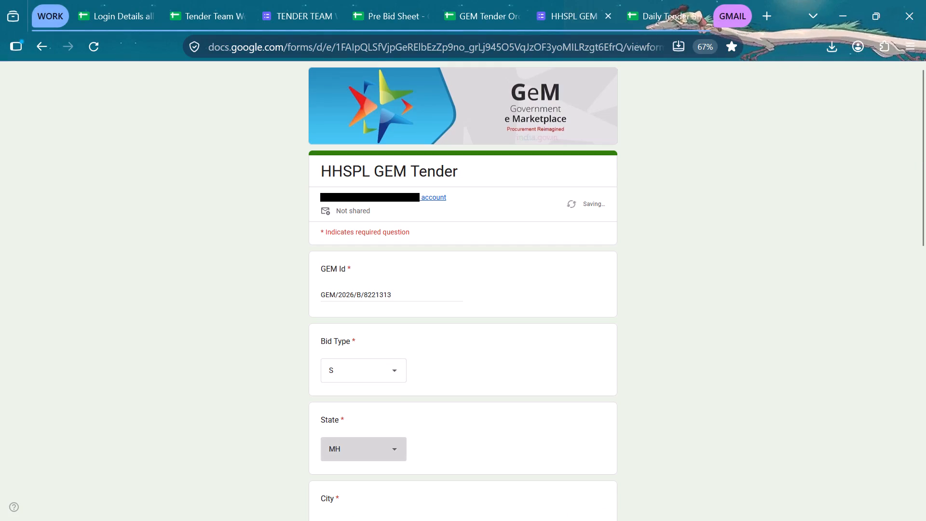
Enter the City from the bid document's consignee location and set both Pasara and Pre Bid Meeting to N.
key("Tab")
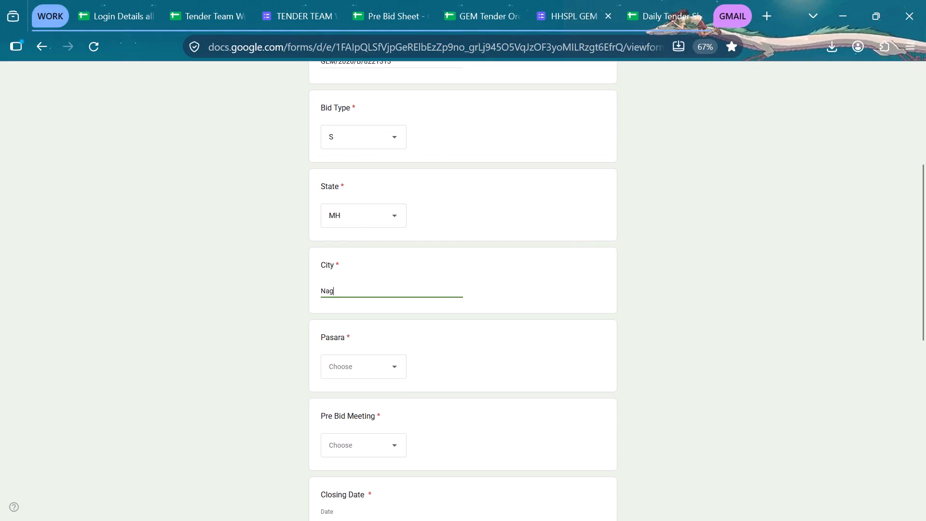
key("Tab")
key("n")
key("Tab")
key("n")
Check the bid's end date in the ongoing bids list and set the form's Closing Date to 14/11/2026.
key("alt+Tab")
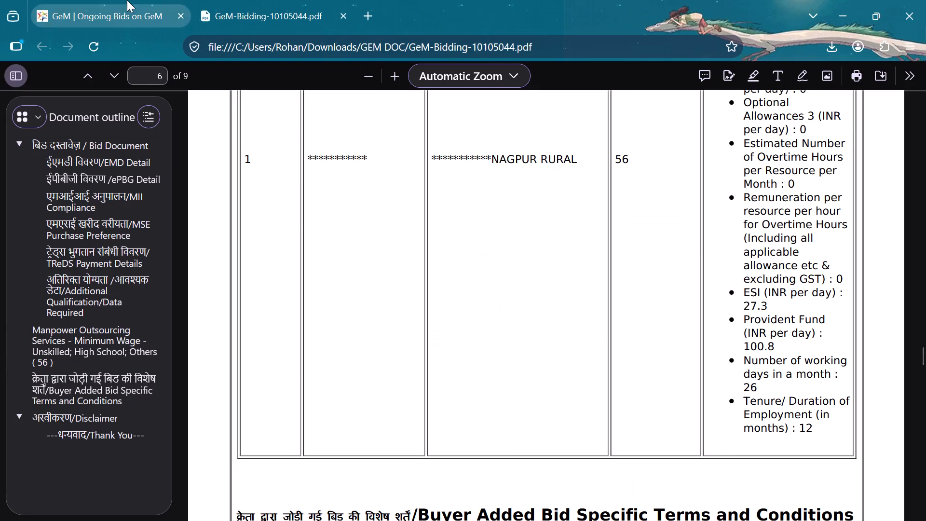
left_click(127, 0)
key("alt+Tab")
key("Tab")
type("1311")
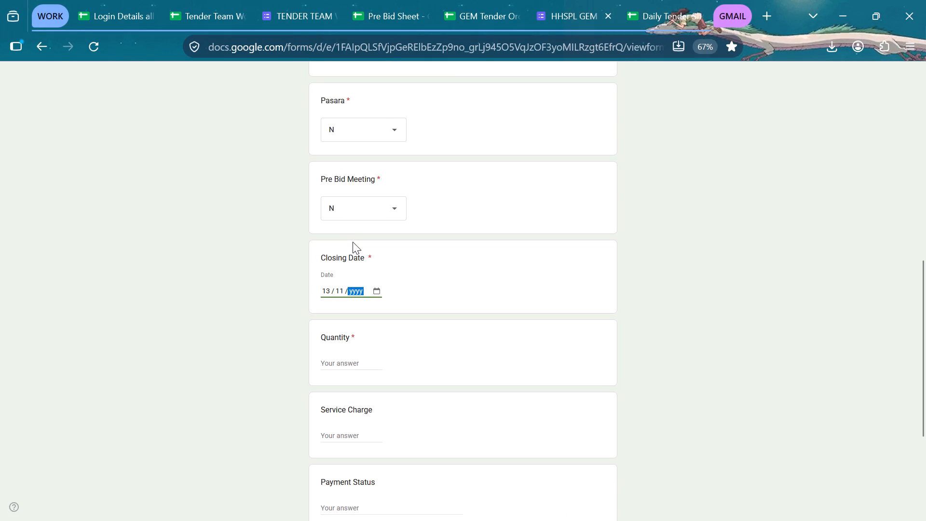
key("Left")
key("Left")
type("14")
key("Right")
key("Right")
type("2026")
Enter the Quantity in the form, taking it from the bid's entry in the ongoing bids list.
key("Tab")
key("Tab")
key("alt+Tab")
key("alt+Tab")
type("5")
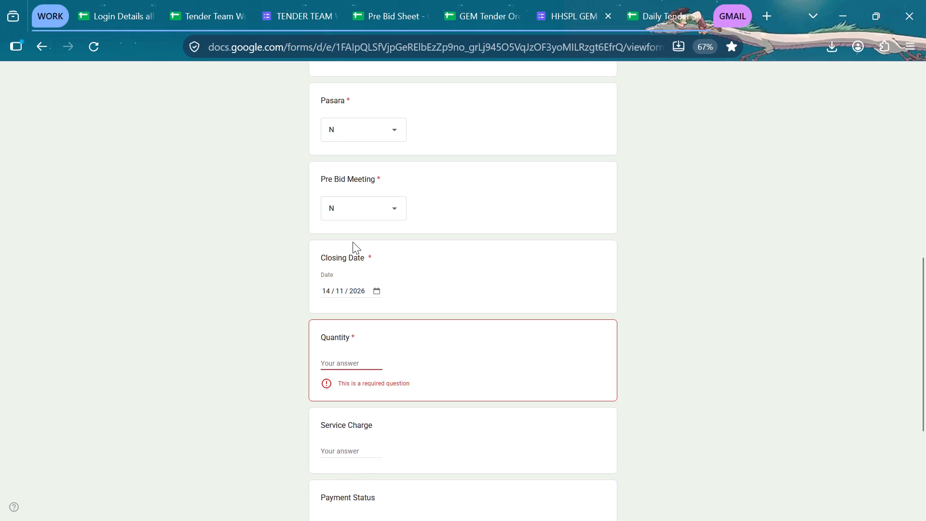
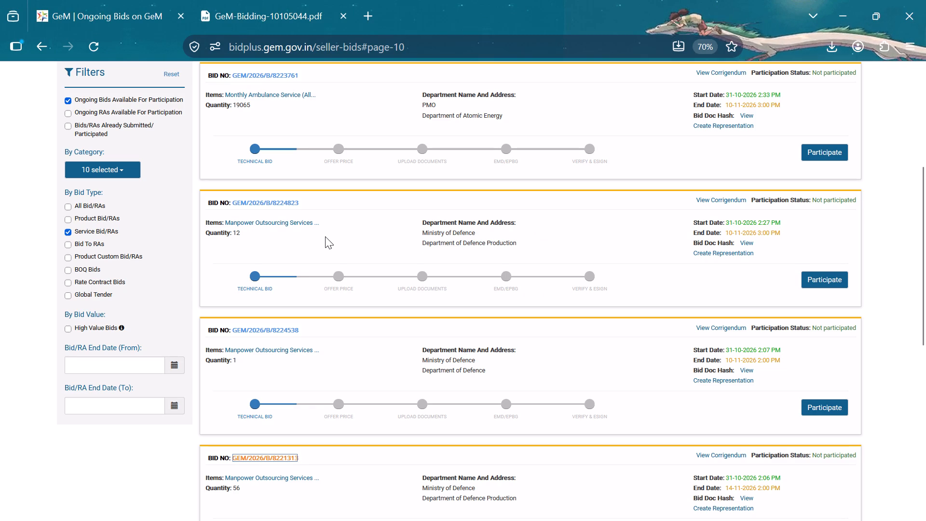
Close the previous bid's document and open the bid document of GEM/2026/B/8224823 from the ongoing bids list.
left_click(307, 2)
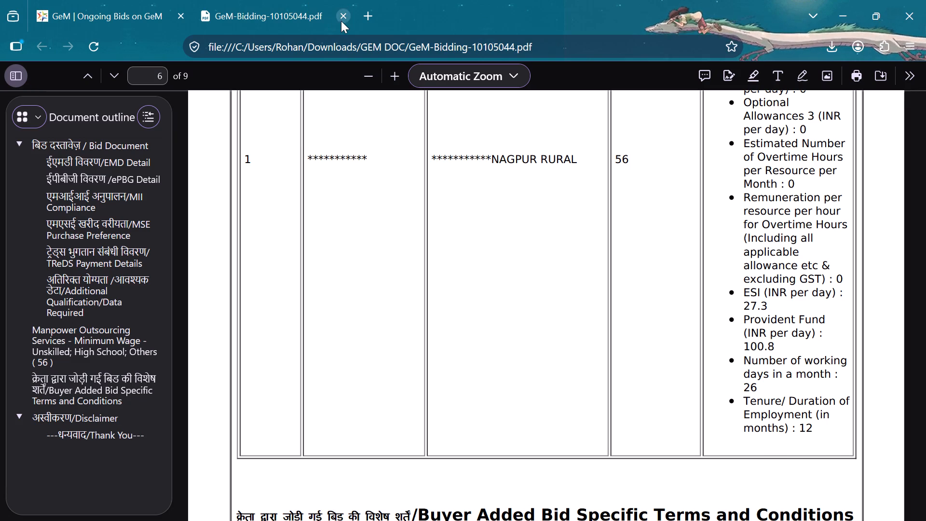
left_click(341, 20)
key("ctrl+super+Right")
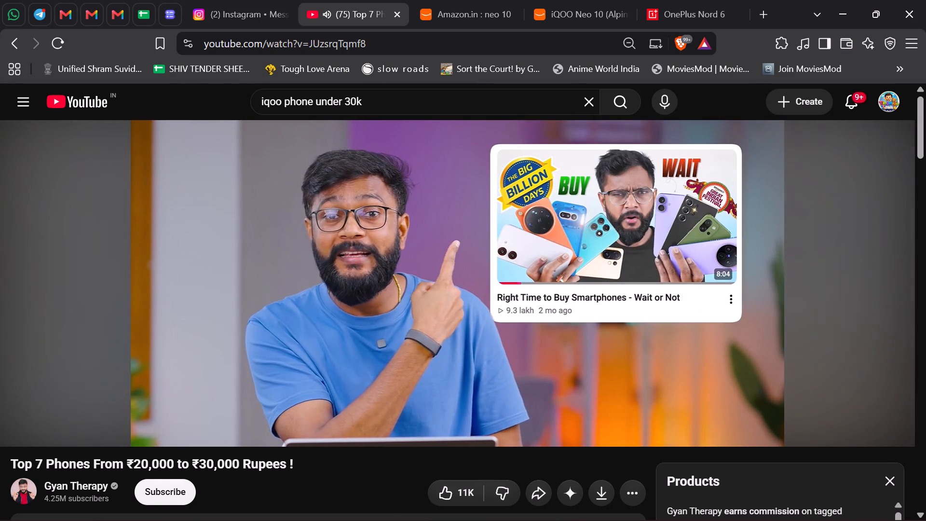
key("ctrl+super+Left")
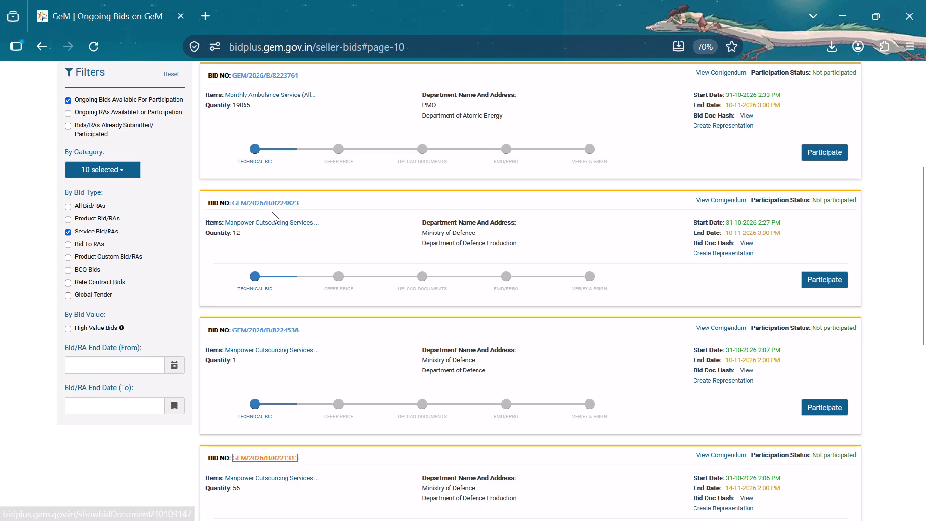
left_click(272, 211)
left_click(273, 203)
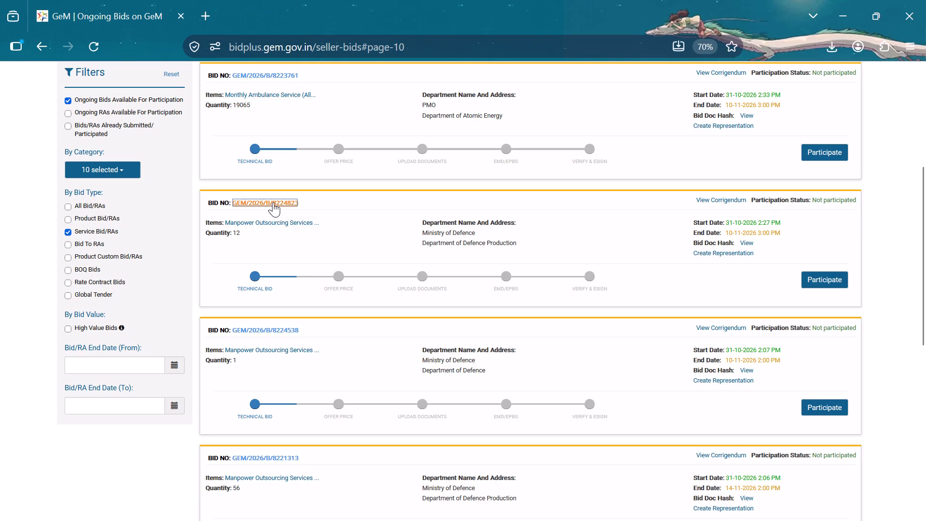
left_click(275, 202)
key("ctrl+super+Right")
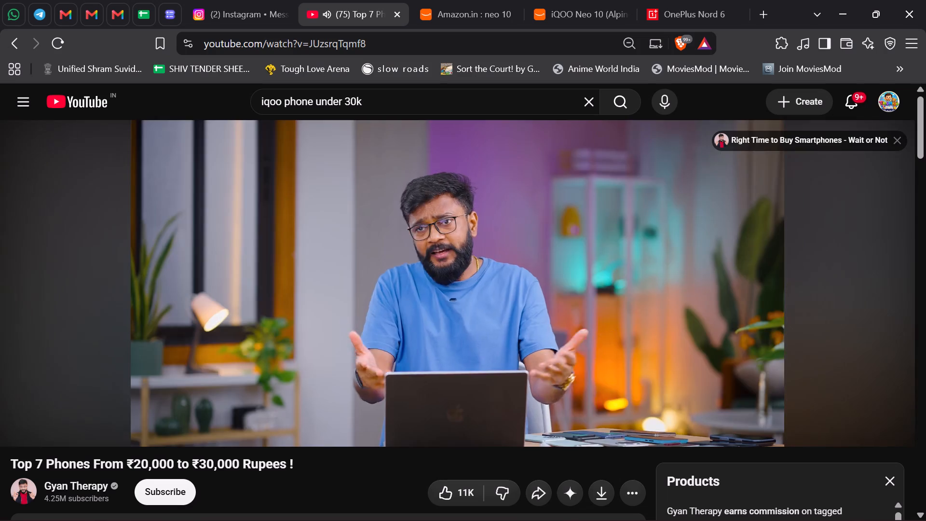
key("ctrl+super+Left")
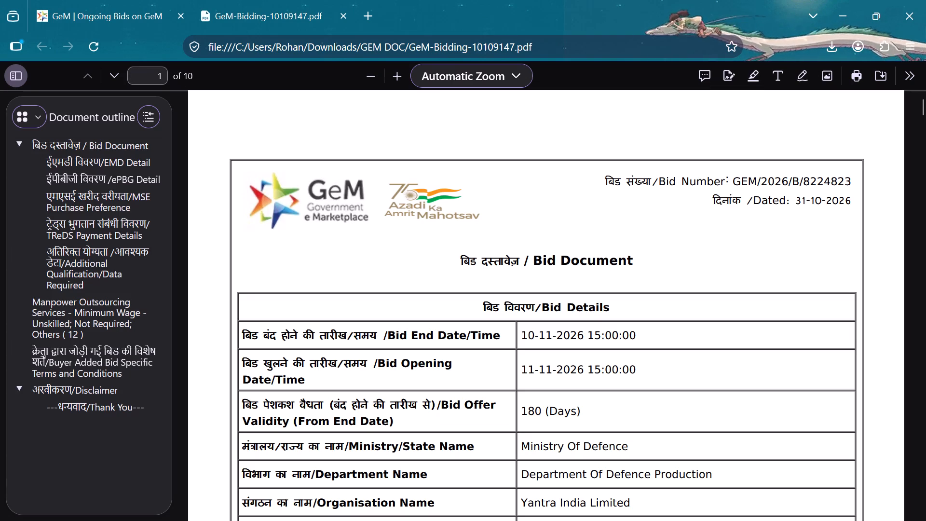
Copy bid number GEM/2026/B/8224823 from the bid document into the form's GEM Id and set Bid Type to S.
double_click(739, 186)
key("ctrl+shift+Right")
key("ctrl+shift+Right")
key("ctrl+shift+Right")
key("ctrl+c")
scroll(548, 330, "down", 3)
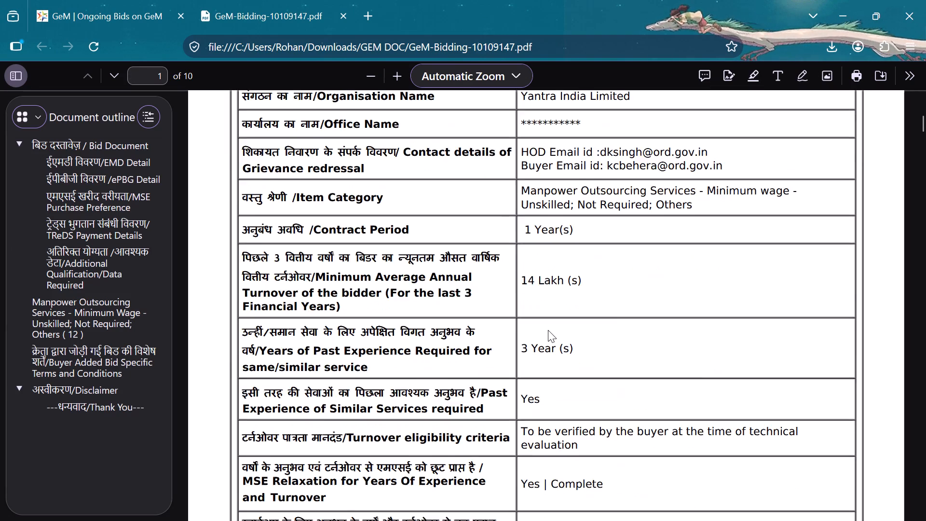
scroll(548, 330, "down", 8)
key("alt+Tab")
left_click(424, 285)
key("ctrl+v")
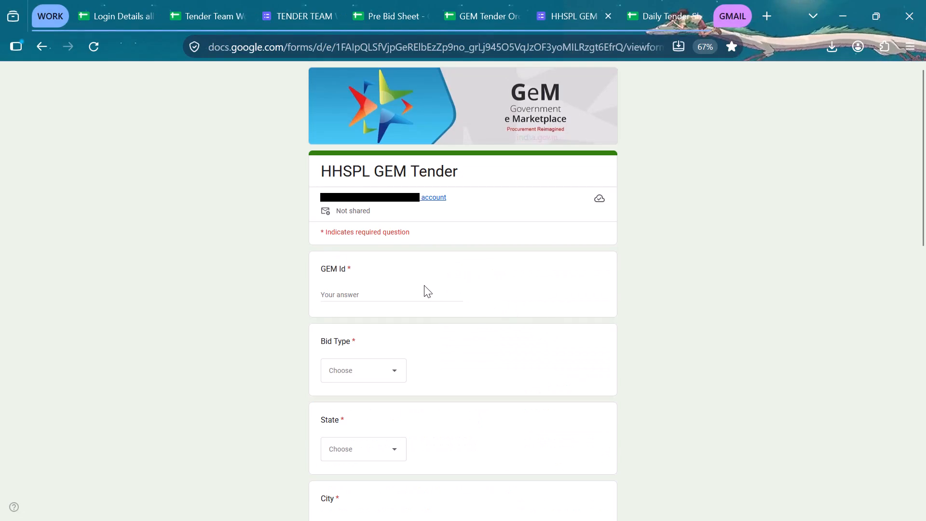
left_click(424, 290, "ctrl")
key("ctrl+v")
key("Tab")
key("s")
Examine the consignee location and quantity table in the bid document.
key("alt+Tab")
scroll(424, 290, "down", 17)
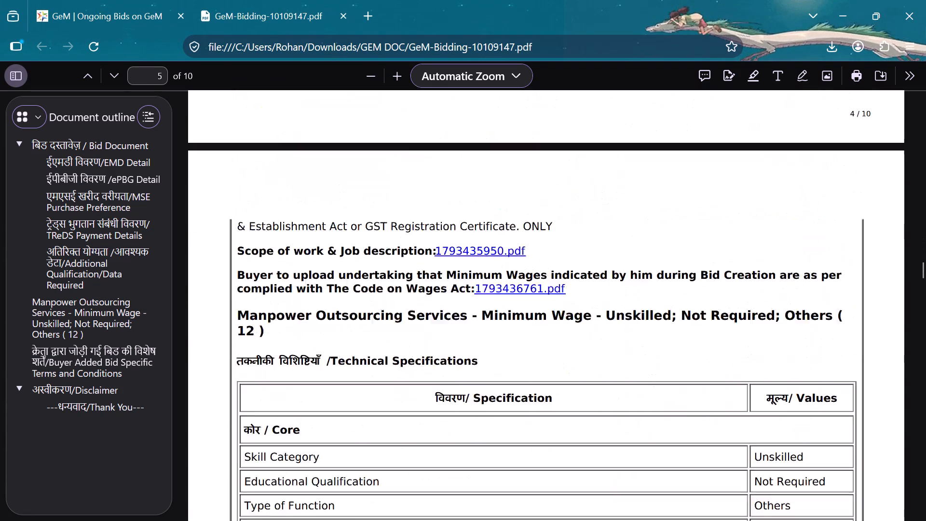
scroll(424, 290, "down", 17)
scroll(424, 290, "up", 1)
Move the ongoing bids list to page 9 and close the document of bid GEM/2026/B/8224823.
left_click(146, 0)
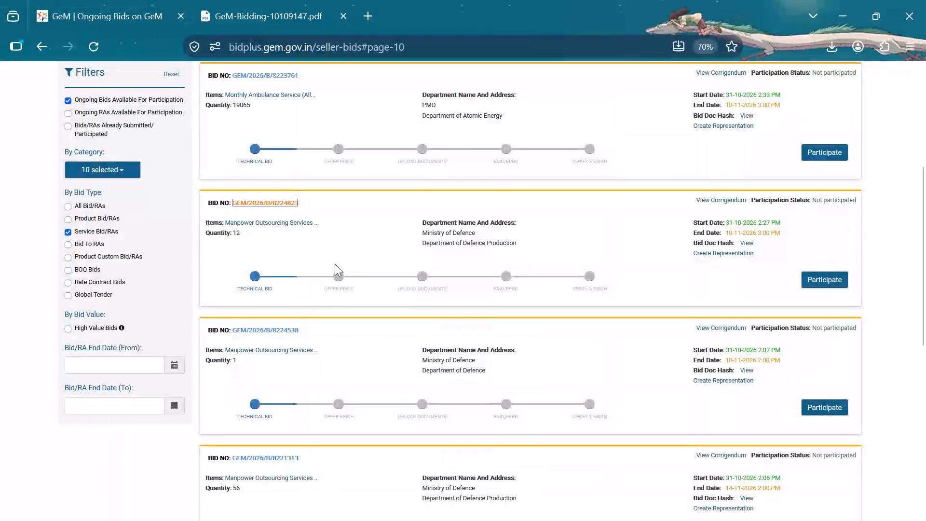
scroll(335, 264, "down", 7)
left_click(286, 293)
left_click(349, 15)
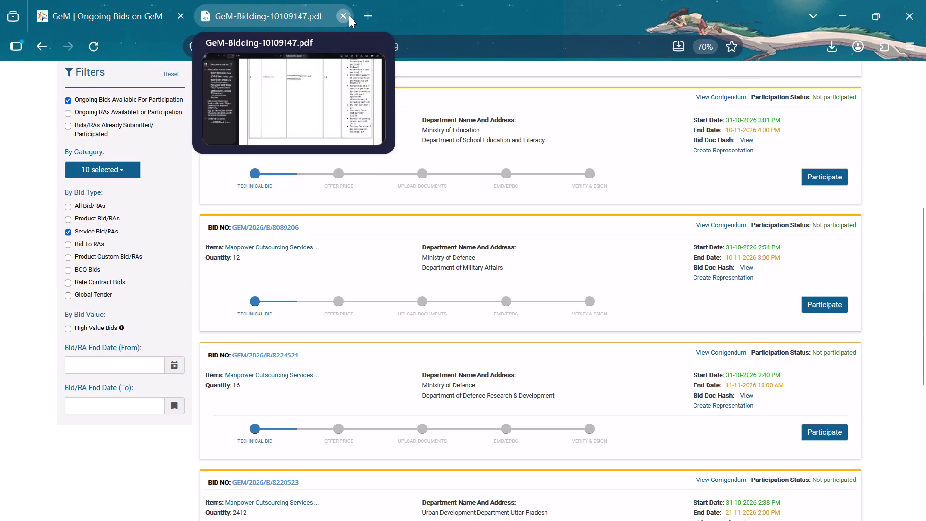
Switch to Brave, take the Amazon search tab to the home page and close the iQOO Neo 10 and OnePlus Nord 6 tabs.
key("ctrl+super+Right")
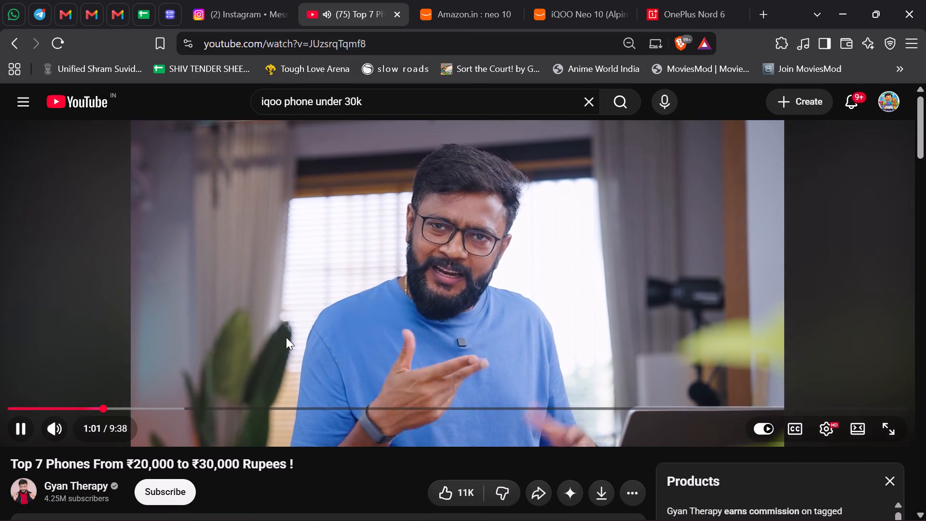
left_click(496, 1)
scroll(56, 204, "up", 2)
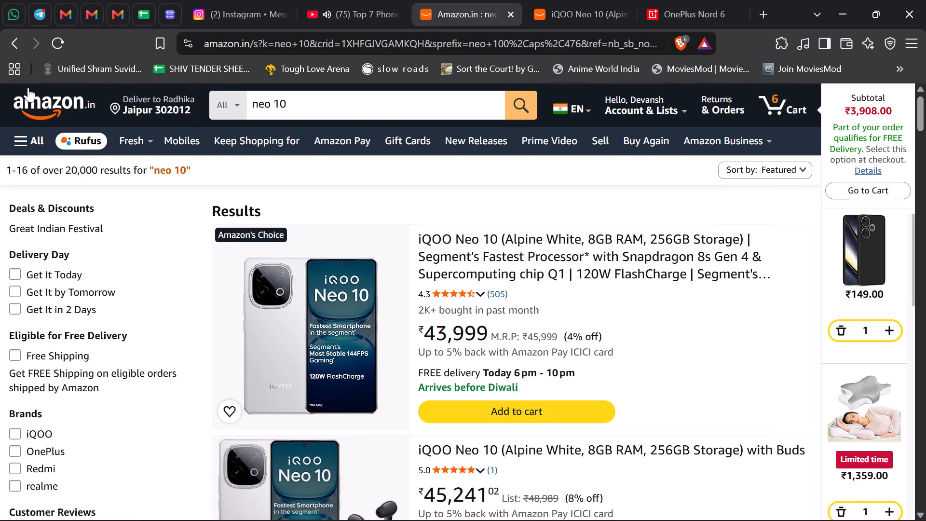
left_click(29, 89)
double_click(626, 12)
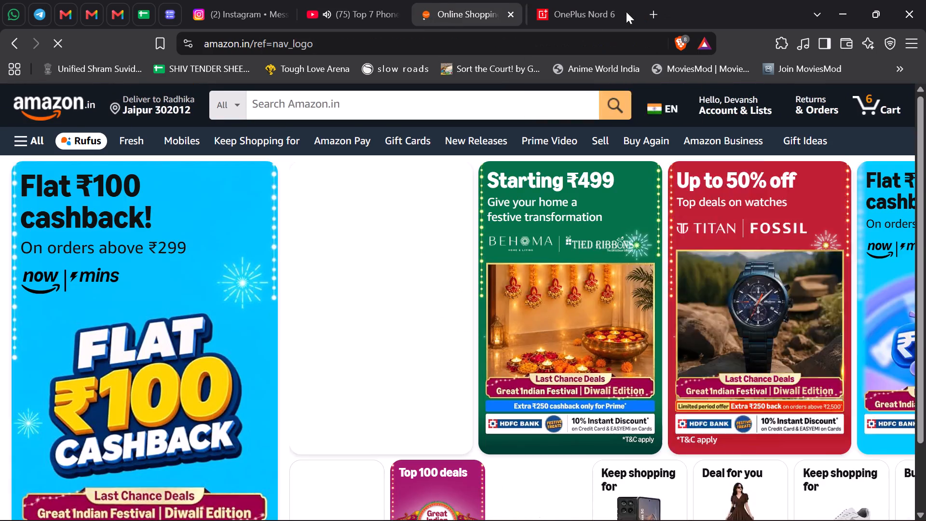
left_click(627, 14)
Open Amazon's Top 100 deals of the Great Indian Festival and choose the Electronics category.
scroll(334, 212, "up", 2)
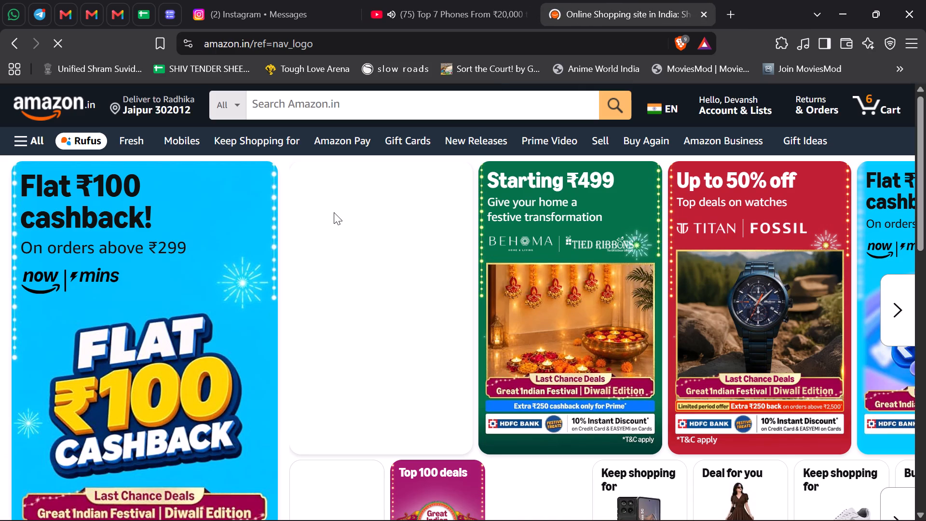
scroll(334, 212, "down", 2)
left_click(455, 256)
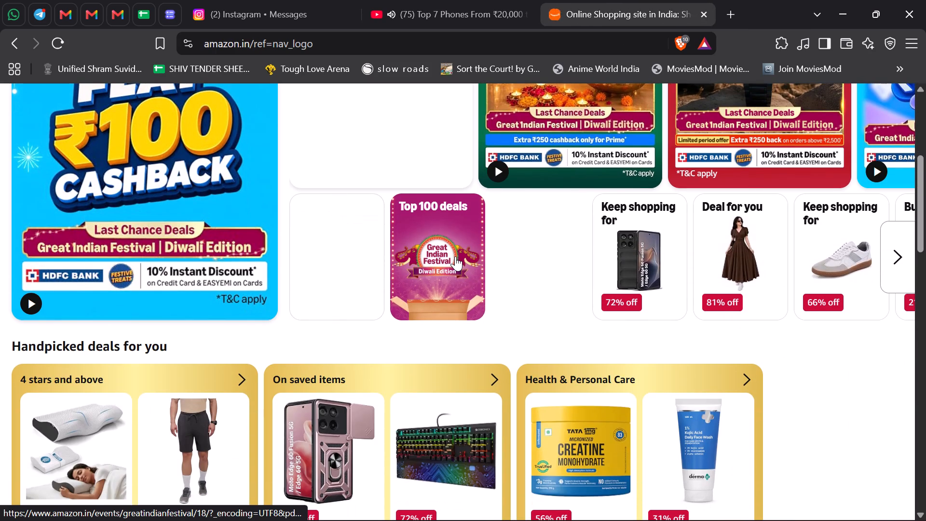
scroll(357, 388, "down", 1)
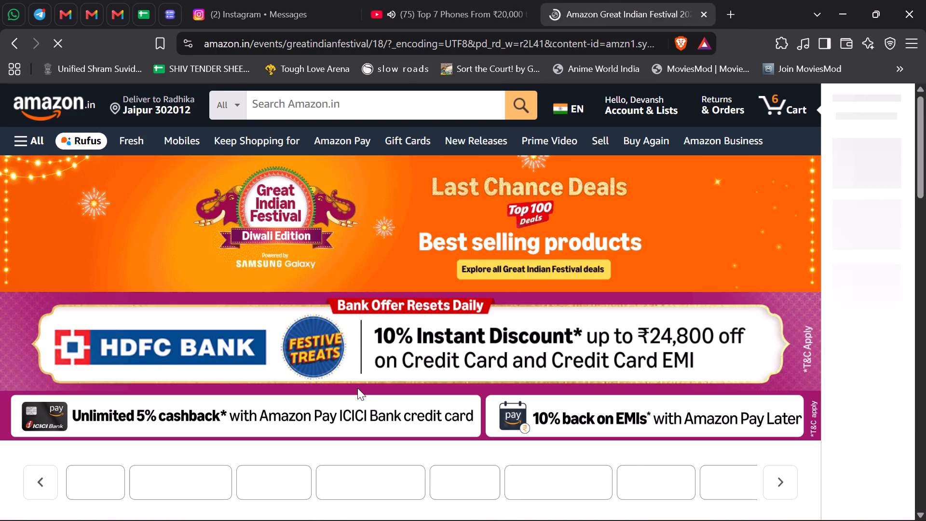
scroll(357, 388, "down", 1)
left_click(249, 212)
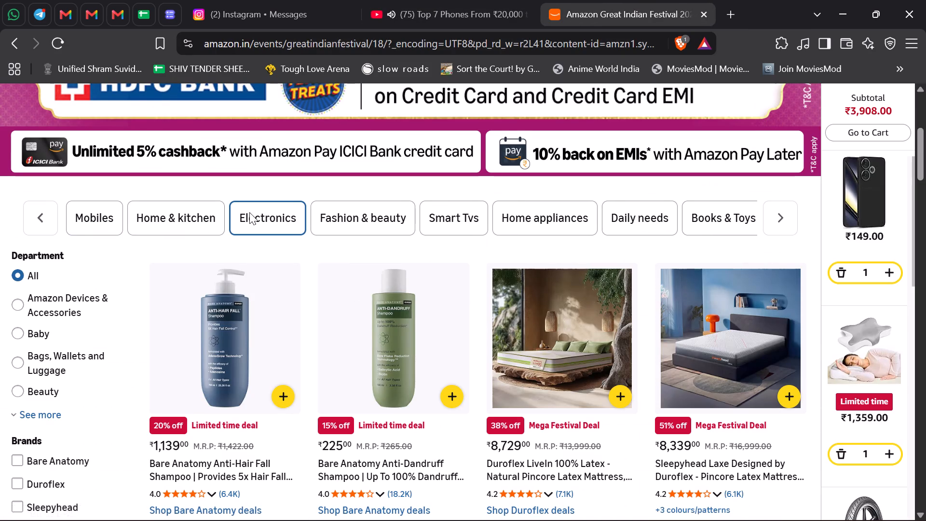
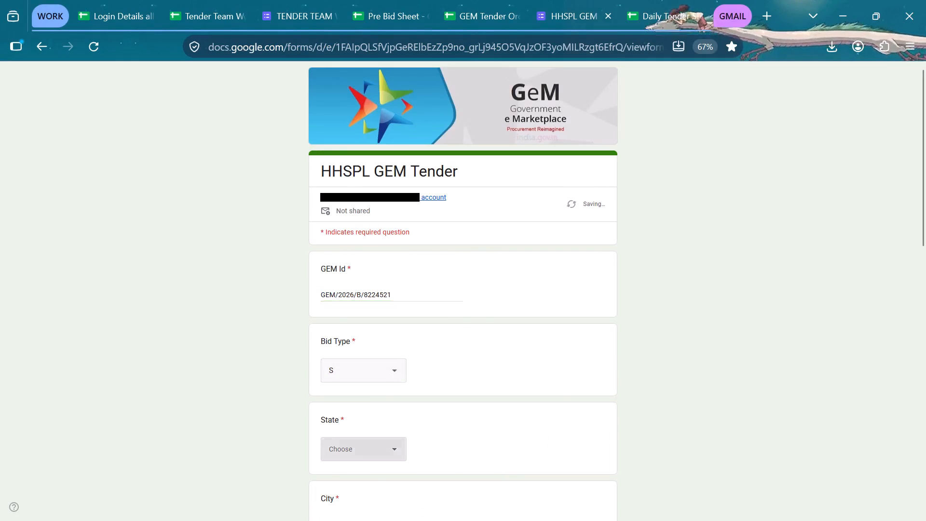
Fill the tender form with state DL, city Delhi, Pasara N and Pre Bid Meeting N, using the location in the bid document.
scroll(394, 291, "down", 20)
scroll(394, 291, "down", 16)
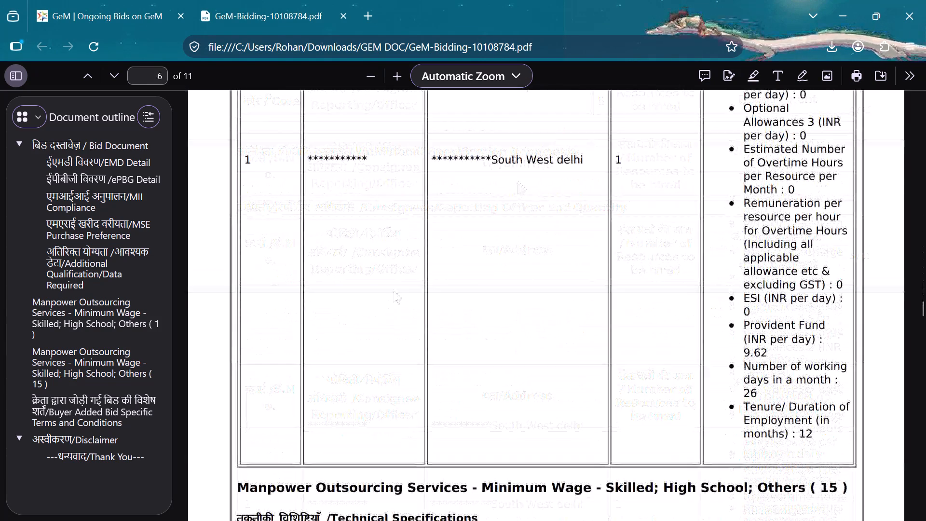
key("alt+Tab")
type("dl")
key("Tab")
type("delhi")
key("Tab")
key("n")
key("Tab")
key("n")
Enter the Closing Date 11-11-2026 in the form from bid GEM/2026/B/8224521's entry in the ongoing bids list, and return to the list.
key("alt+Tab")
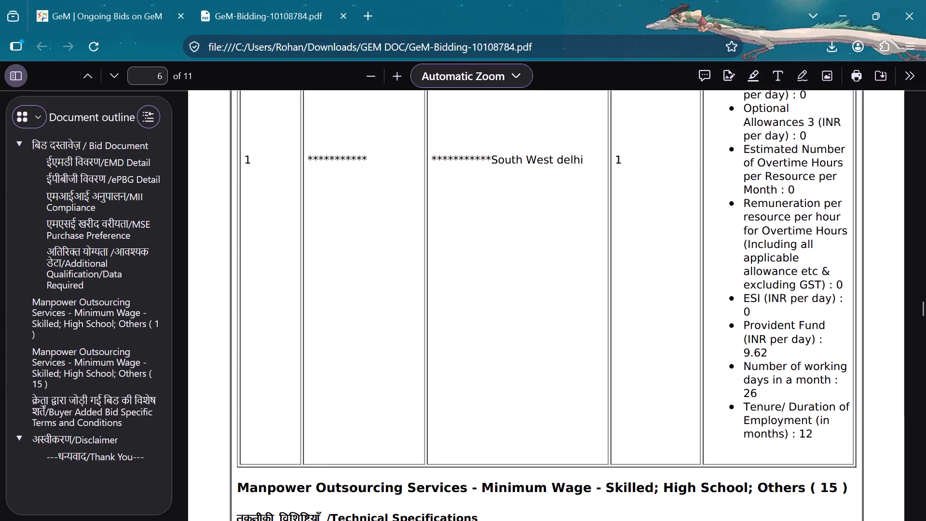
left_click(187, 0)
key("alt+Tab")
key("Tab")
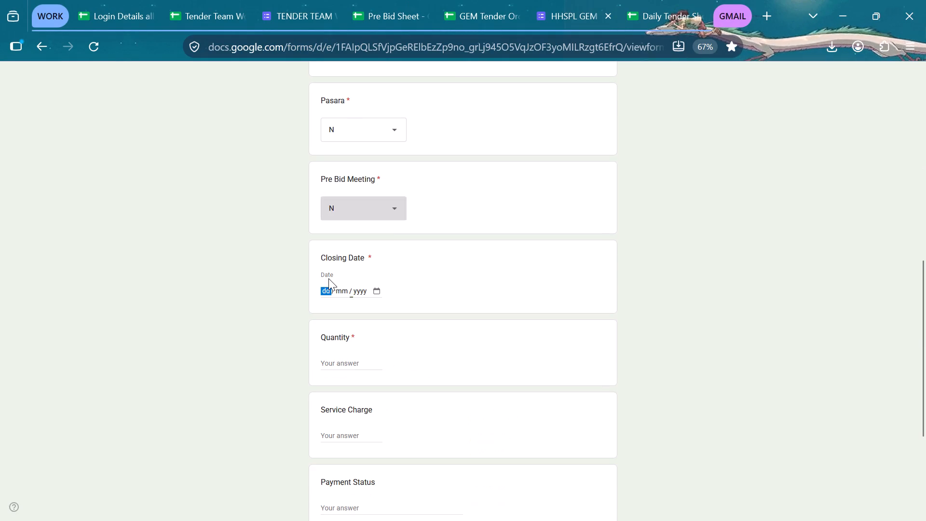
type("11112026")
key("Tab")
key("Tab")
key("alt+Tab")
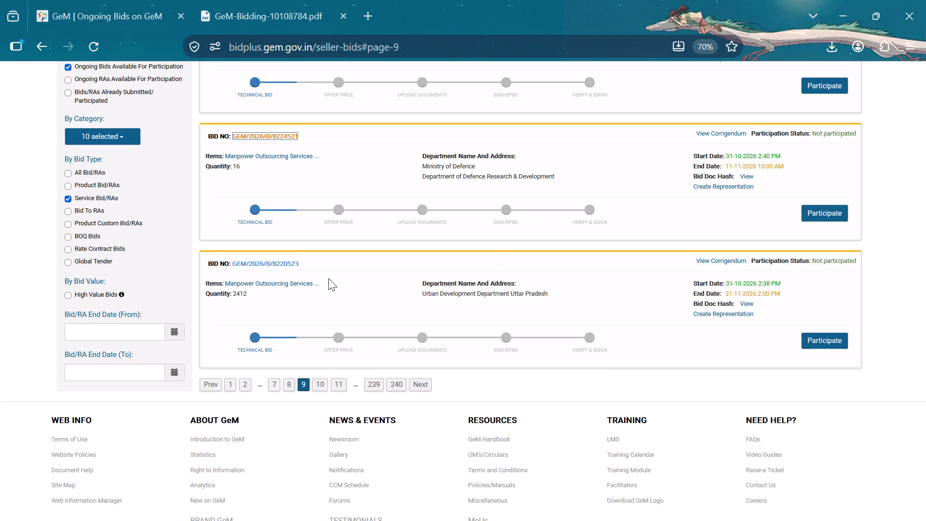
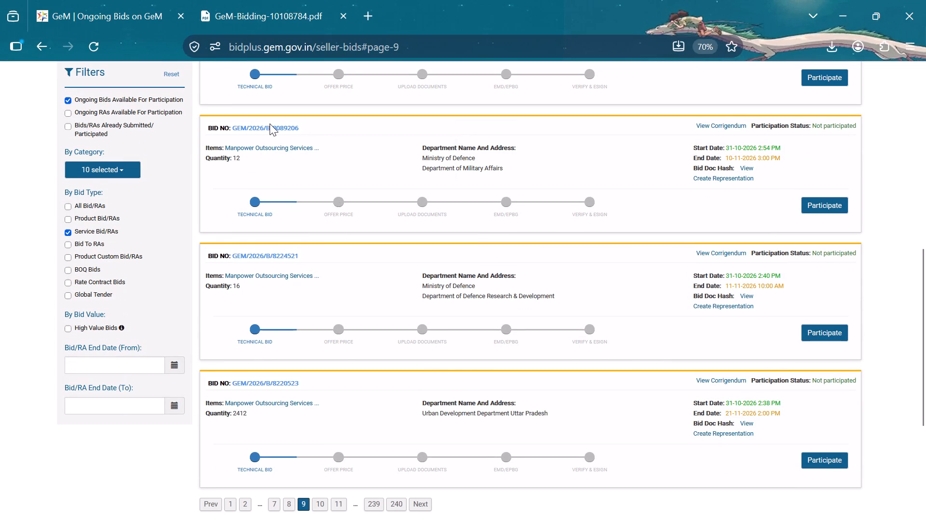
Open the bid document for GEM/2026/B/8089206 and examine its consignee location and pre-bid details.
left_click(273, 127, "ctrl")
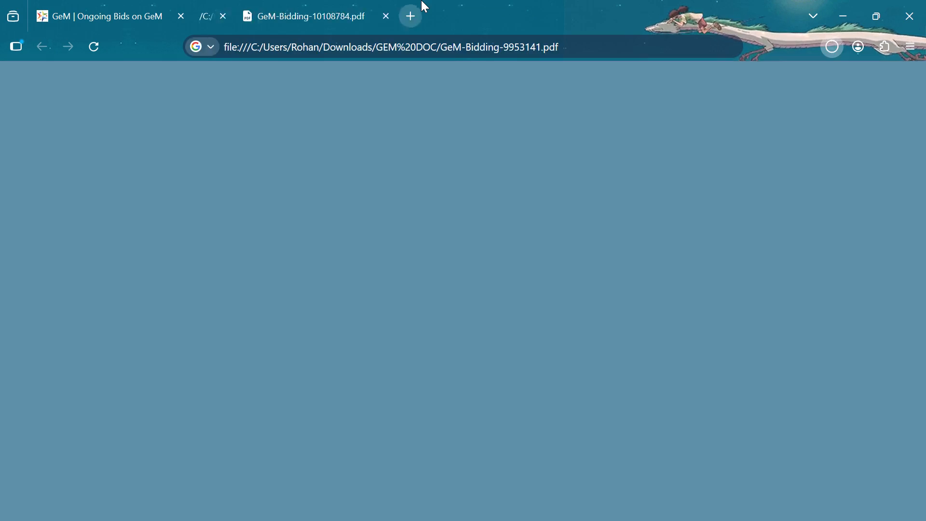
left_click(504, 22, "ctrl")
scroll(544, 364, "down", 9, "ctrl")
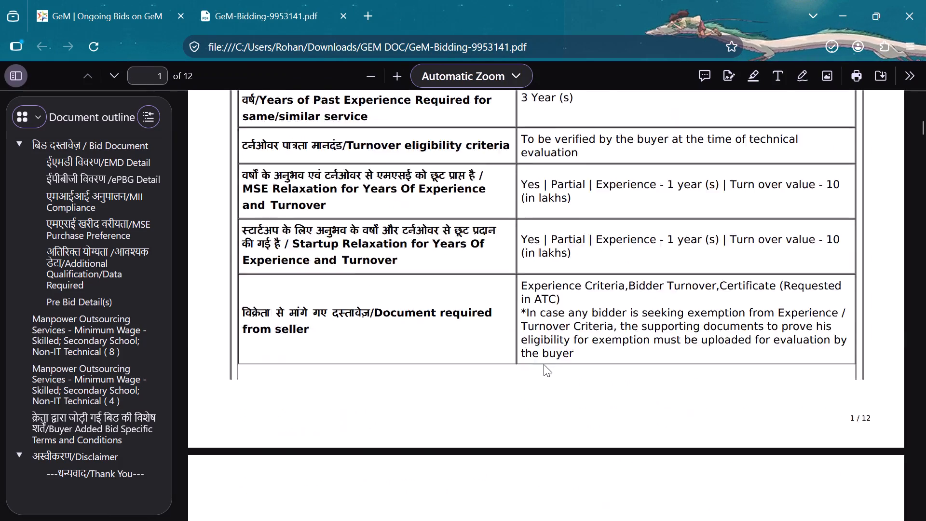
scroll(544, 364, "down", 20, "ctrl")
scroll(544, 364, "down", 13, "ctrl")
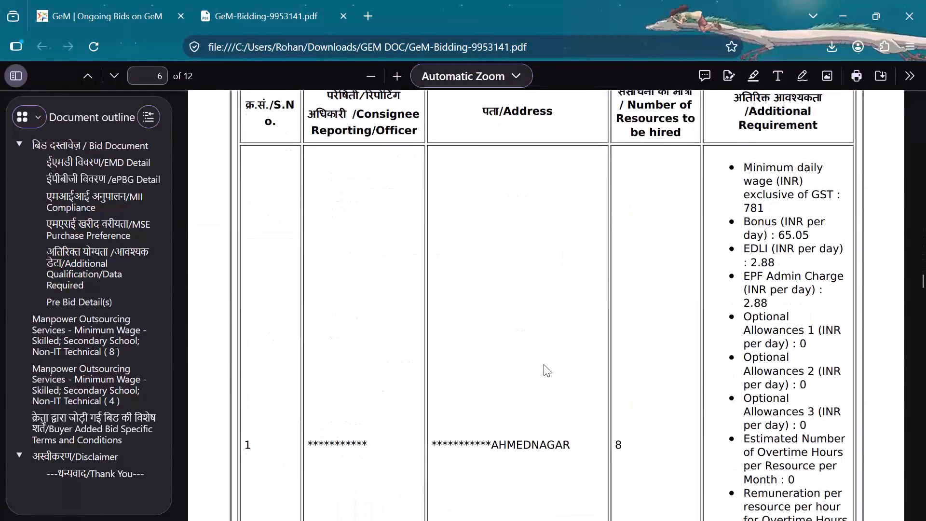
scroll(544, 364, "down", 2, "ctrl")
scroll(544, 364, "up", 13, "ctrl")
scroll(550, 407, "up", 1, "ctrl")
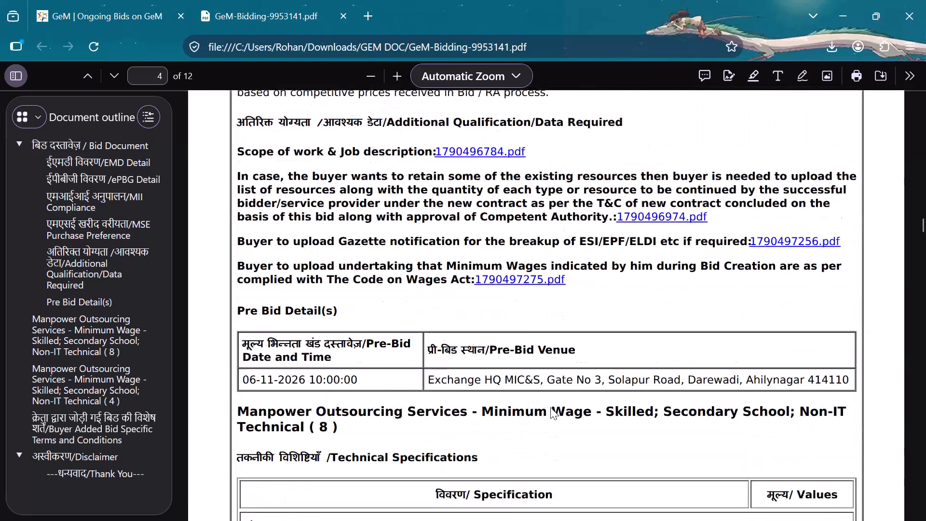
scroll(550, 407, "up", 1, "ctrl")
Enter GEM Id GEM/2026/B/8089206, copied from the bid document, in the tender form with Bid Type S and State MH.
key("ctrl+Up")
left_click(567, 383)
key("ctrl+Up")
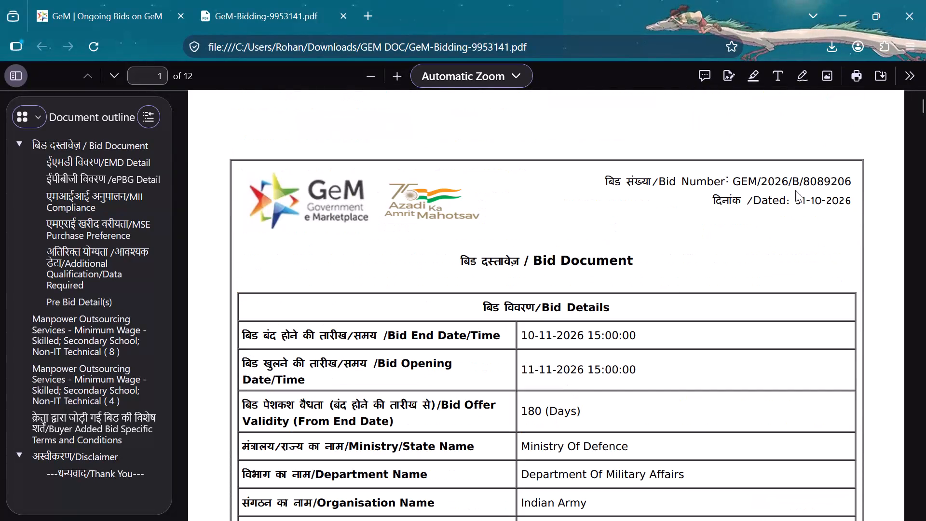
left_click(746, 189)
double_click(747, 183)
key("ctrl+shift+Right")
key("ctrl+shift+Right")
key("ctrl+shift+Right")
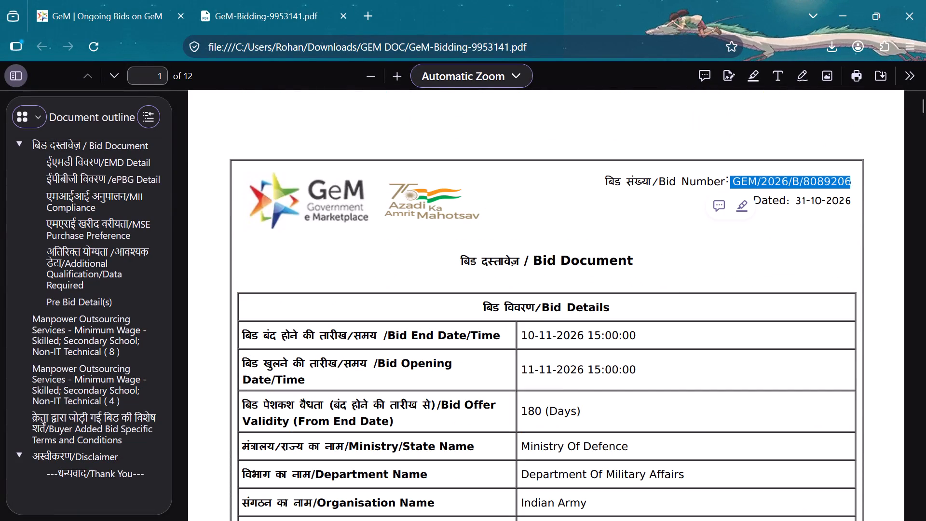
key("ctrl+c")
key("ctrl+c")
key("alt+Tab")
left_click(375, 295)
key("ctrl+v")
key("Tab")
key("s")
key("Tab")
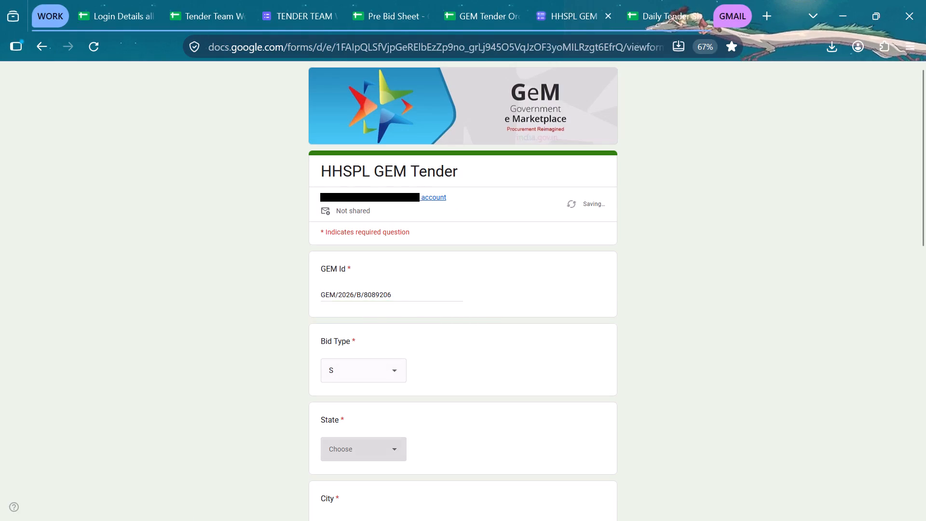
type("mm")
key("Tab")
Search the web for the consignee address city AHMEDNAGAR from the bid document and enter it as the form's City.
key("alt+Tab")
scroll(375, 295, "down", 4)
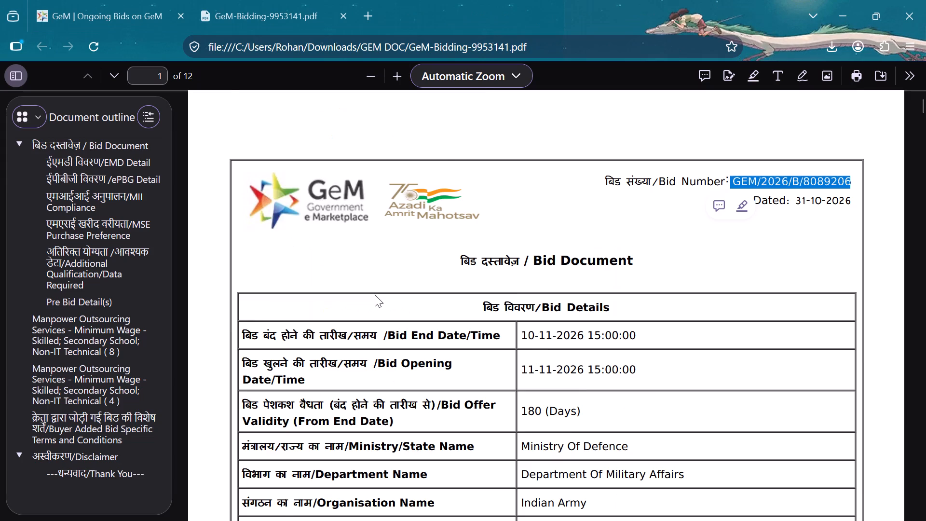
scroll(375, 295, "down", 20)
scroll(375, 295, "down", 20)
scroll(375, 295, "down", 3)
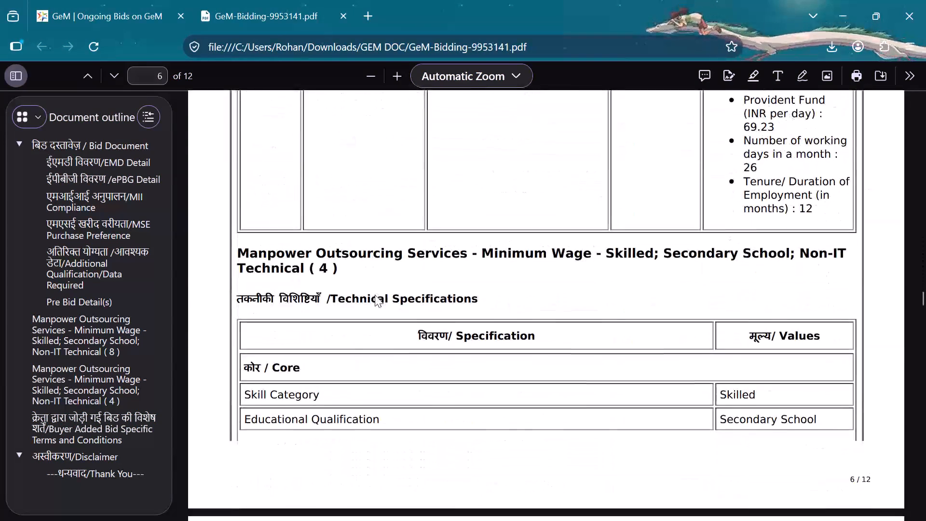
scroll(375, 295, "down", 2)
scroll(375, 295, "up", 1)
scroll(512, 136, "up", 2)
double_click(528, 248)
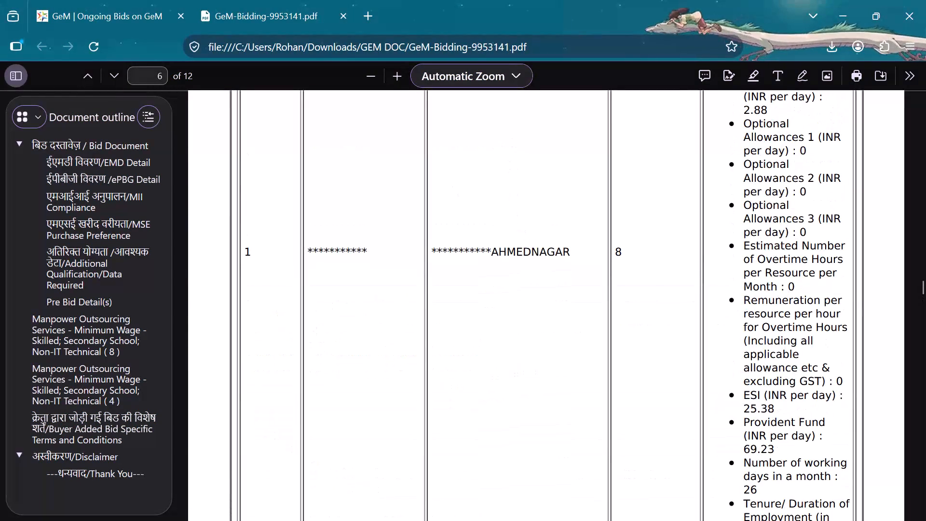
right_click(528, 248)
left_click(596, 395)
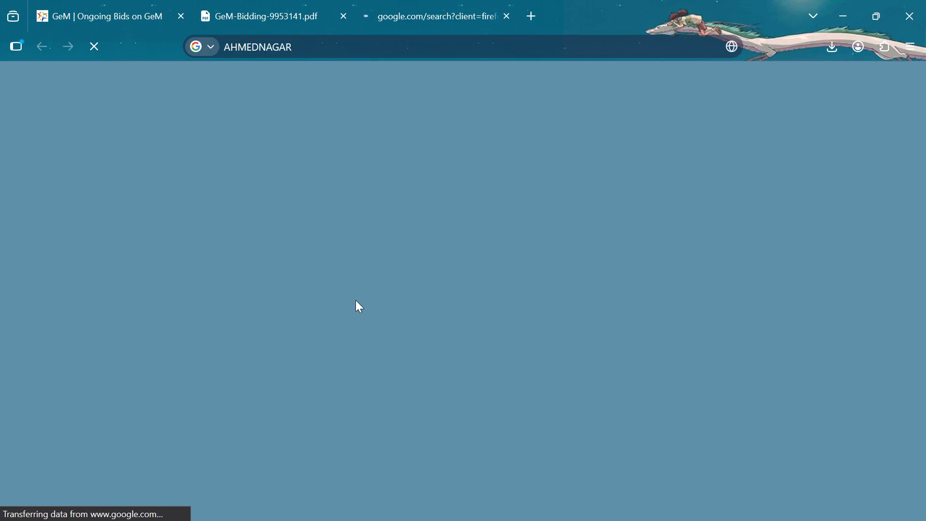
left_click(292, 88)
key("ctrl+a")
key("ctrl+c")
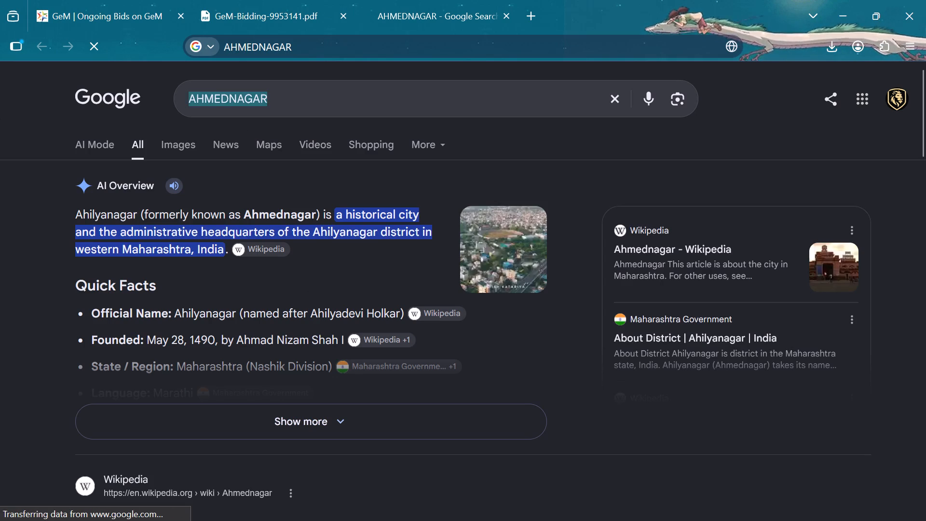
scroll(276, 229, "down", 2)
key("alt+Tab")
key("ctrl+v")
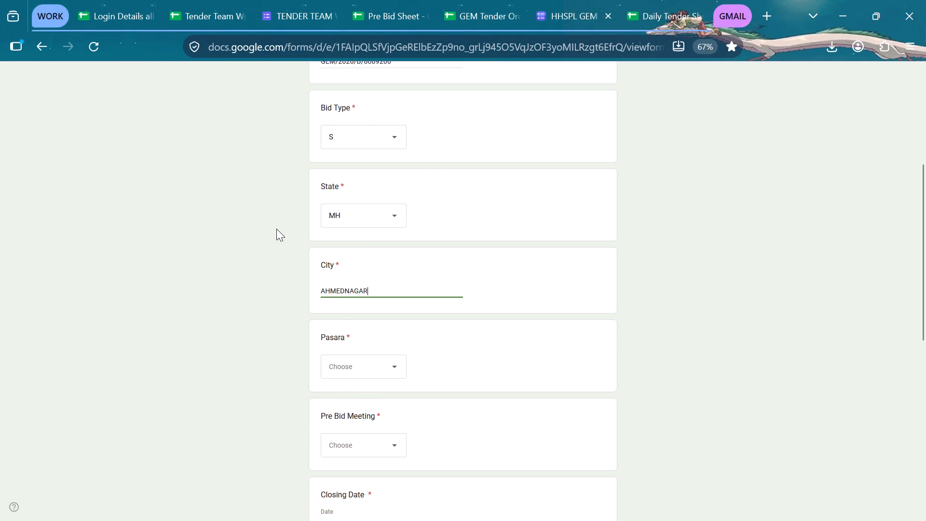
Set Pasara to N and Pre Bid Meeting to Y in the tender form.
key("Tab")
key("n")
key("Tab")
key("y")
Return to the bid document for GEM/2026/B/8089206 and locate its pre-bid date and venue details.
key("alt+Tab")
left_click(281, 0)
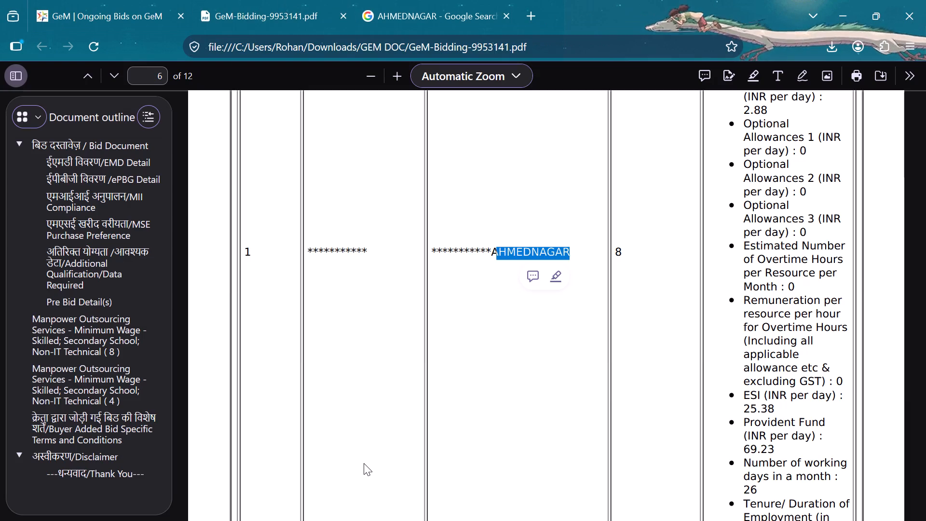
scroll(364, 463, "up", 2)
scroll(436, 520, "up", 2)
scroll(391, 320, "up", 6)
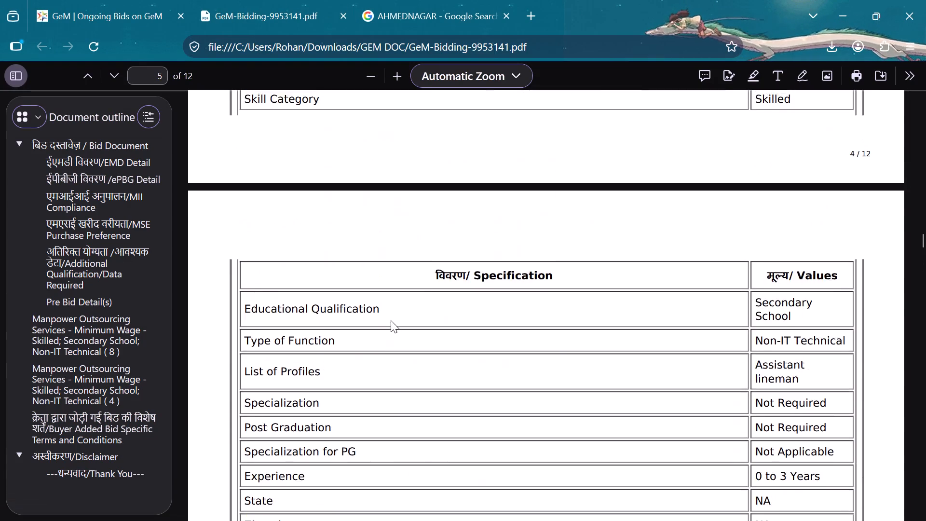
Check bid GEM/2026/B/8089206 in the bid list and enter Closing Date 10/11/2026 and Quantity 12 in the tender form.
scroll(391, 320, "up", 4)
left_click(48, 0)
key("alt+Tab")
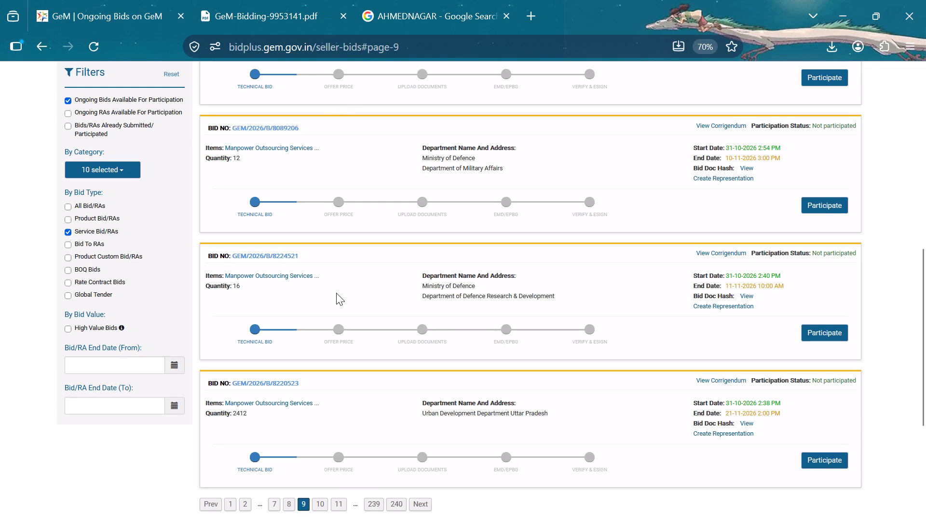
key("Tab")
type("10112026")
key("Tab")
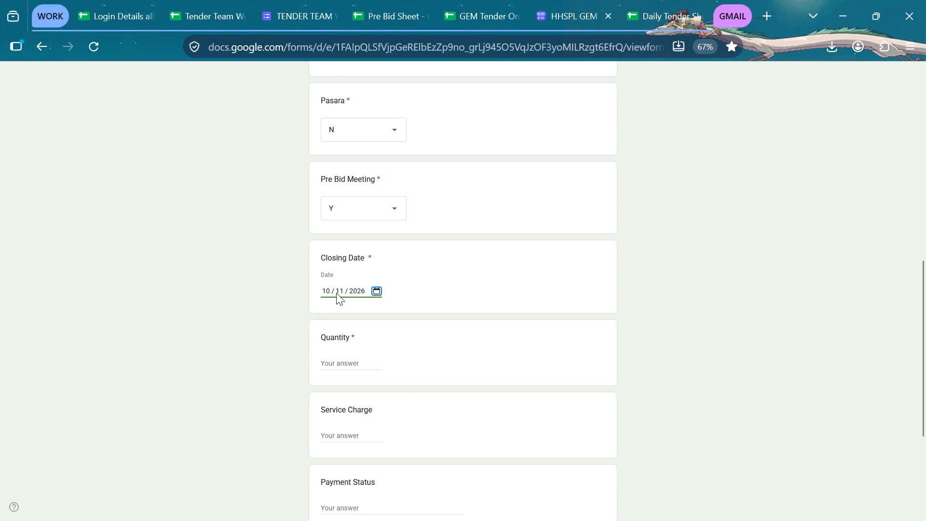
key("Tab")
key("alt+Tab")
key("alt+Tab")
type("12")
Submit the completed tender form, leaving Service Charge, Payment Status and Other Comment blank.
scroll(336, 293, "down", 6)
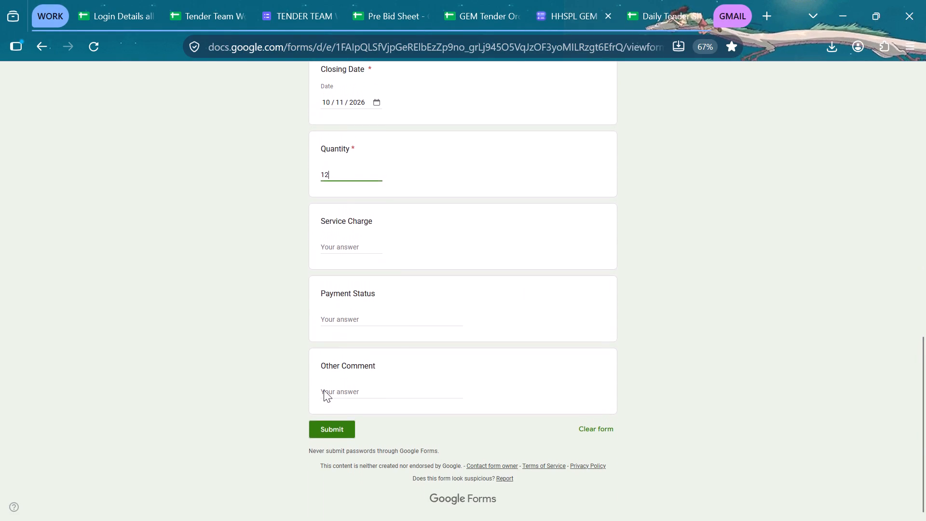
left_click(314, 451)
left_click(324, 429)
Return to the GeM ongoing bids list and close the bid document and the AHMEDNAGAR search.
key("alt+Tab")
scroll(315, 298, "up", 1)
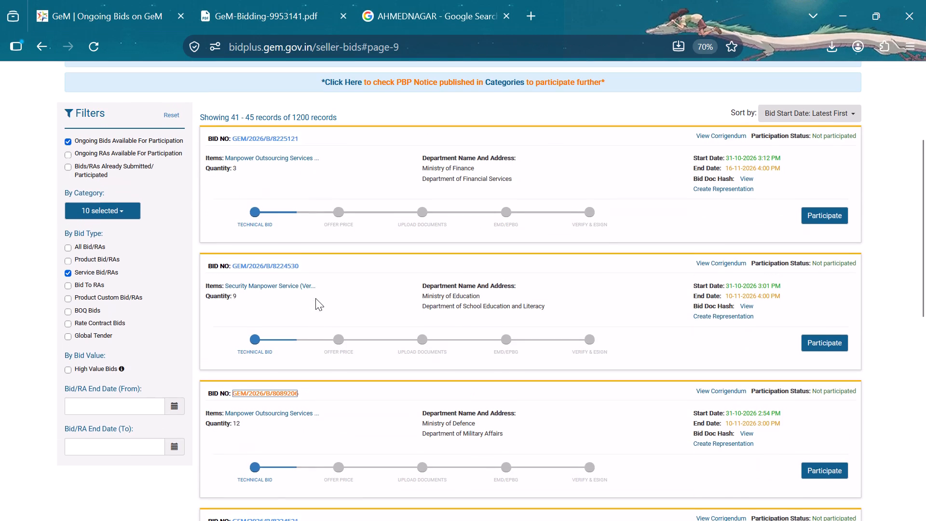
scroll(315, 298, "up", 1)
double_click(338, 19)
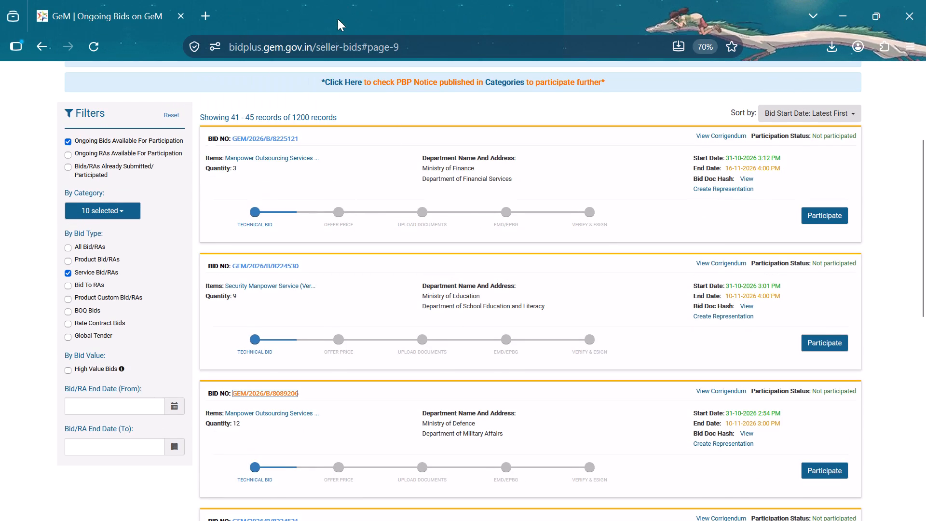
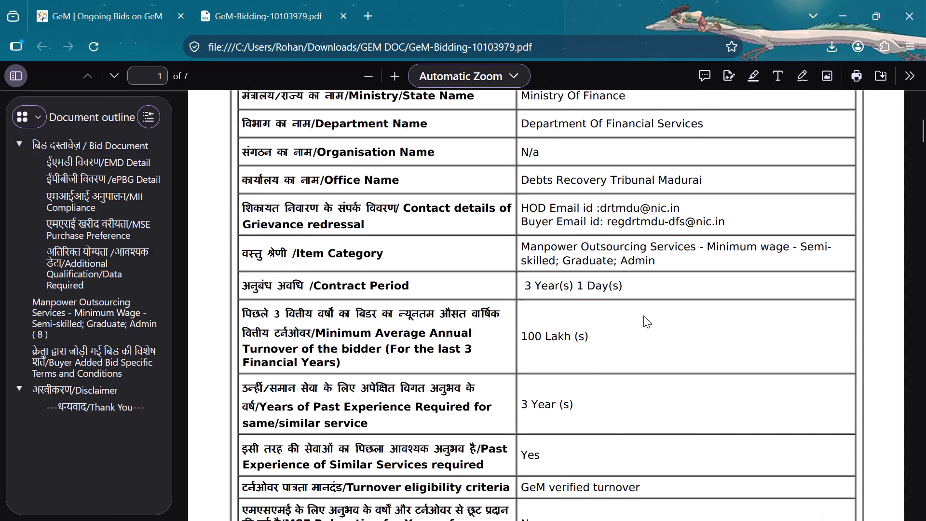
Open a new blank response in the HHSPL GEM Tender form and return to the Debts Recovery Tribunal Madurai bid document.
scroll(643, 315, "down", 8)
key("alt+Tab")
left_click(386, 224)
key("alt+Tab")
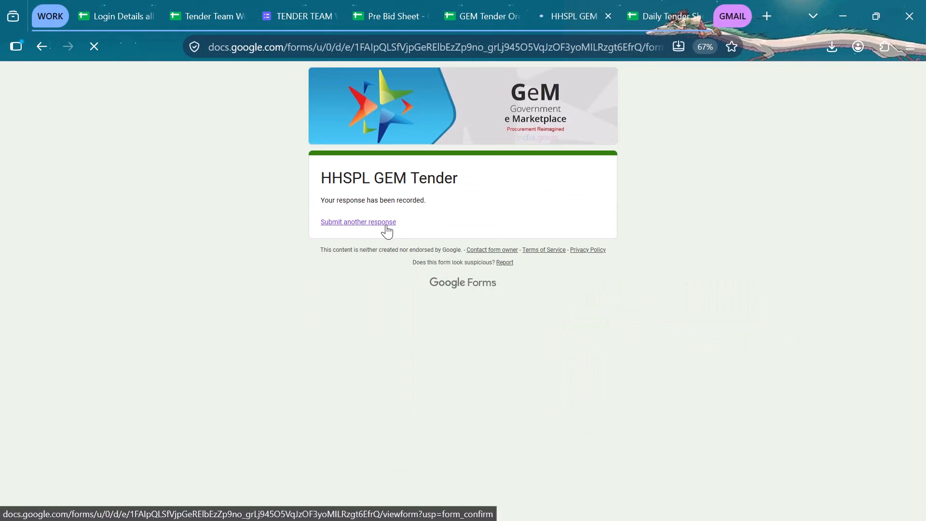
Enter the copied GEM Id GEM/2026/B/8220371 in a new tender form response and set Bid Type to M.
key("alt+Tab")
left_click(362, 294)
key("ctrl+v")
key("Tab")
key("m")
Find the consignee address in the bid document, copy the city MADURAI, and enter it as City with Tamil Nadu as State.
key("alt+Tab")
scroll(362, 294, "down", 3)
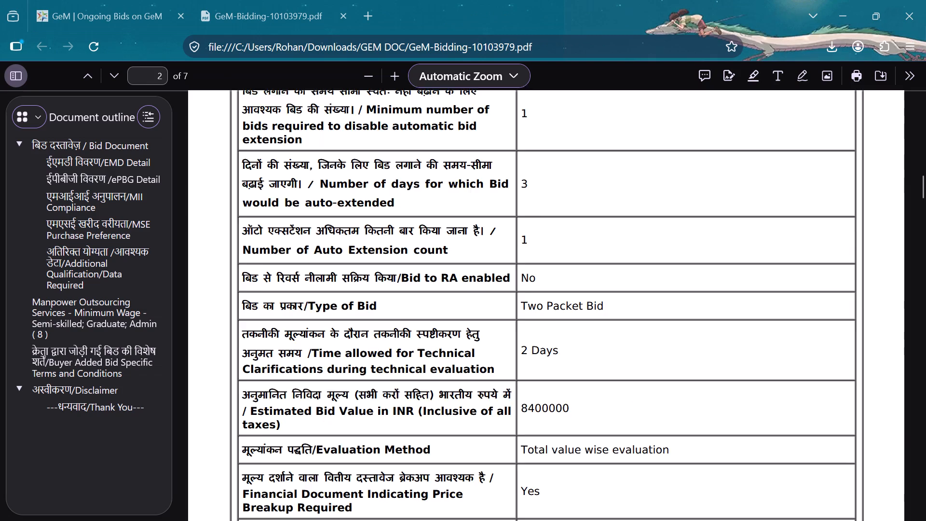
scroll(362, 294, "down", 20)
scroll(362, 294, "down", 10)
scroll(362, 294, "up", 6)
scroll(362, 294, "down", 1)
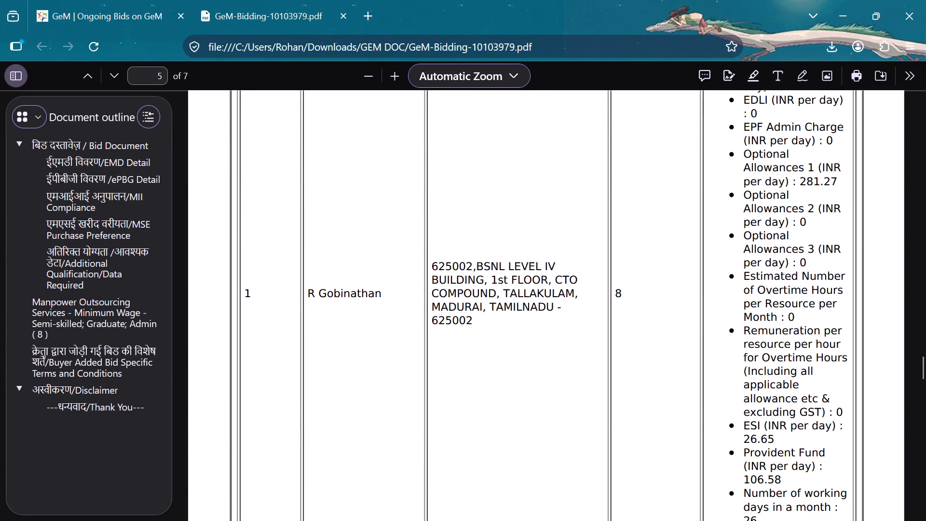
double_click(452, 307)
key("ctrl+c")
key("alt+Tab")
key("Tab")
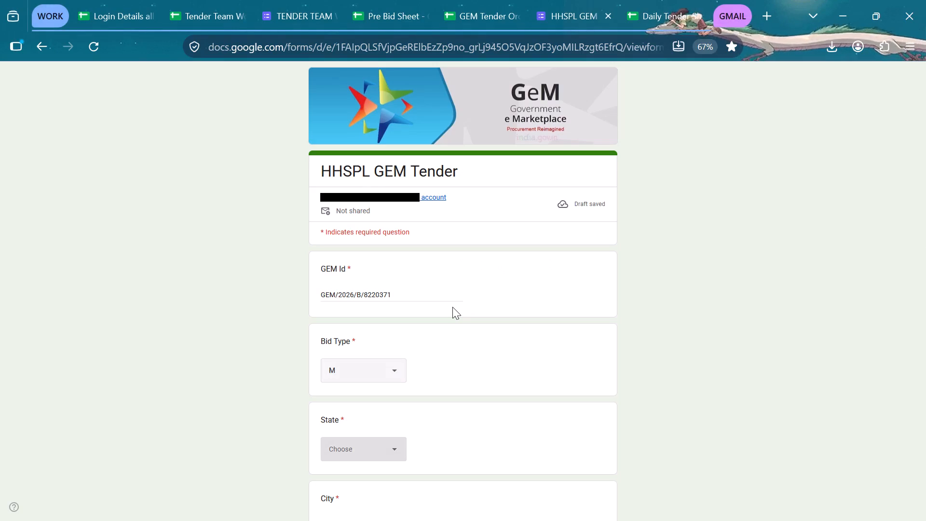
key("t")
key("Tab")
key("ctrl+v")
Set both Pasara and Pre Bid Meeting to N in the tender form.
key("Tab")
key("n")
key("Tab")
key("n")
Open the bid document for GEM/2026/B/8225216 from the ongoing bids list and close the previous bid's document.
key("alt+Tab")
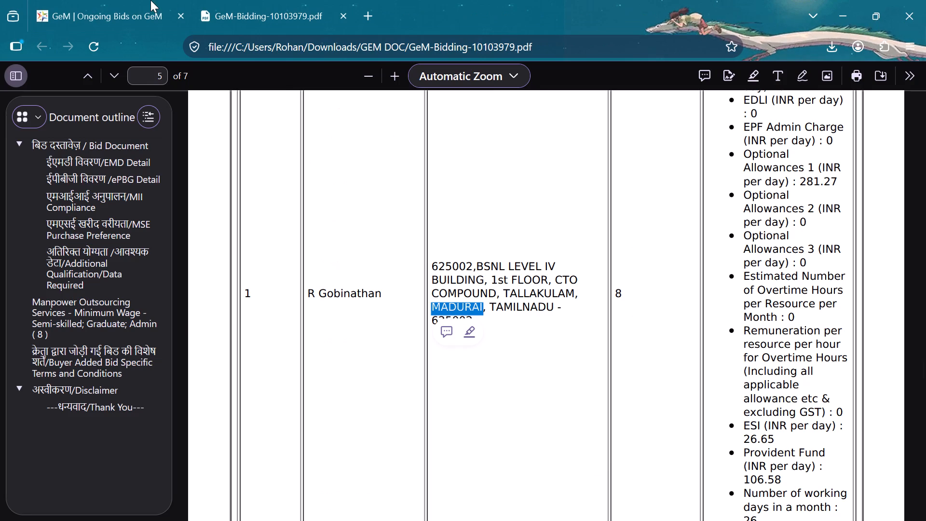
left_click(150, 0)
scroll(311, 221, "up", 2)
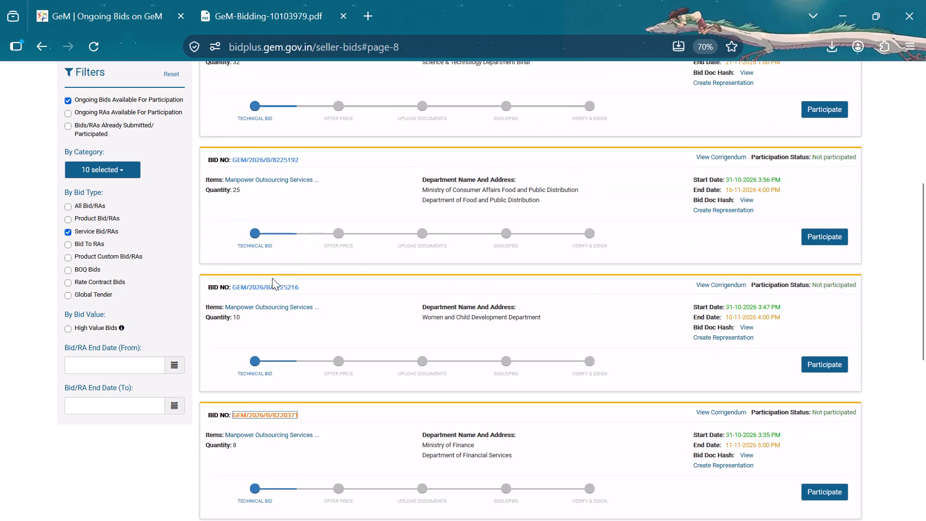
left_click(270, 281)
left_click(272, 285)
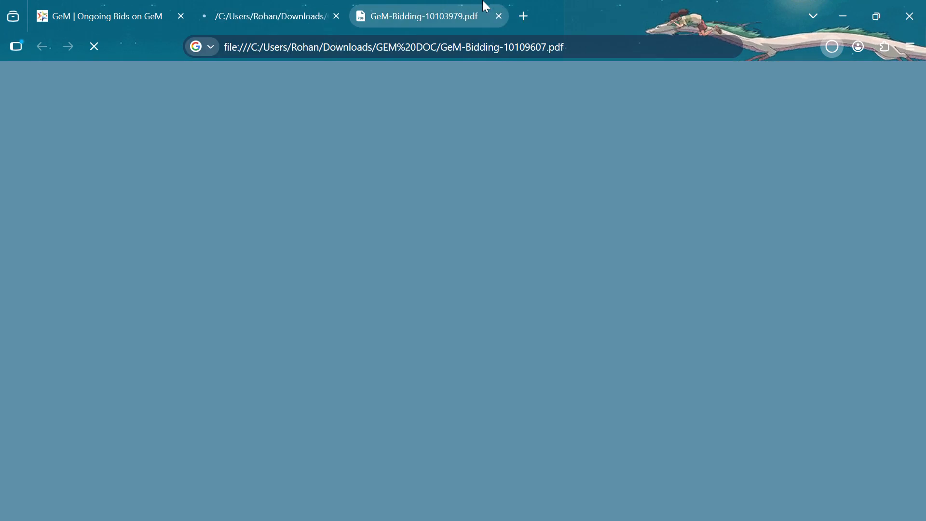
left_click(506, 21)
scroll(472, 271, "down", 3)
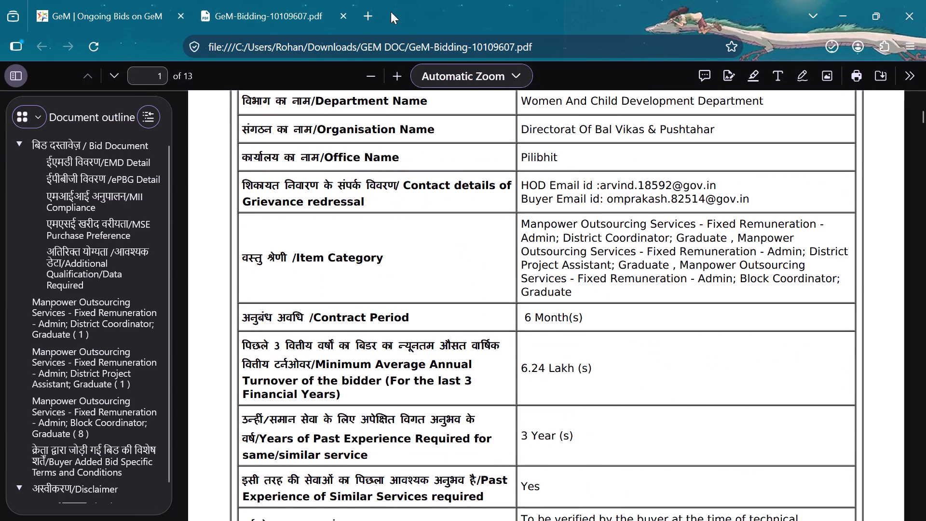
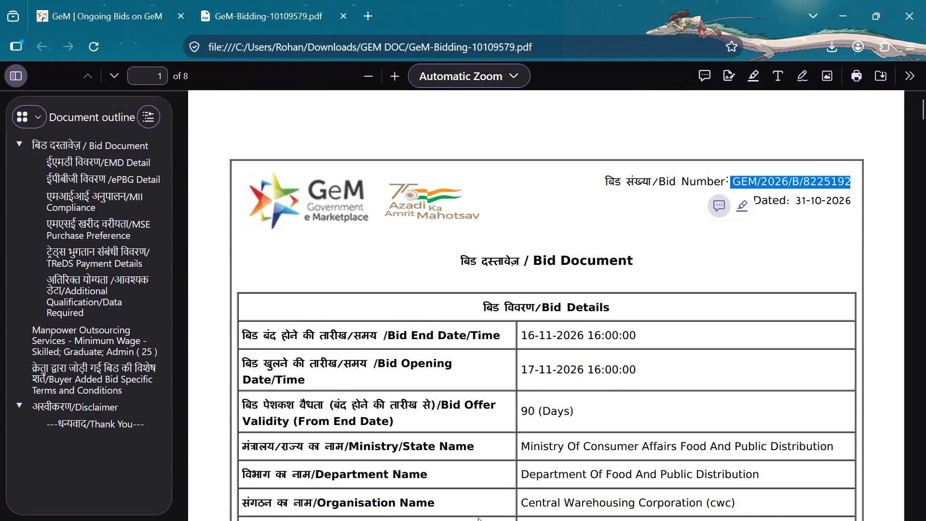
Replace the GEM Id in the tender form with the copied bid number GEM/2026/B/8225192.
scroll(478, 518, "down", 13)
key("alt+Tab")
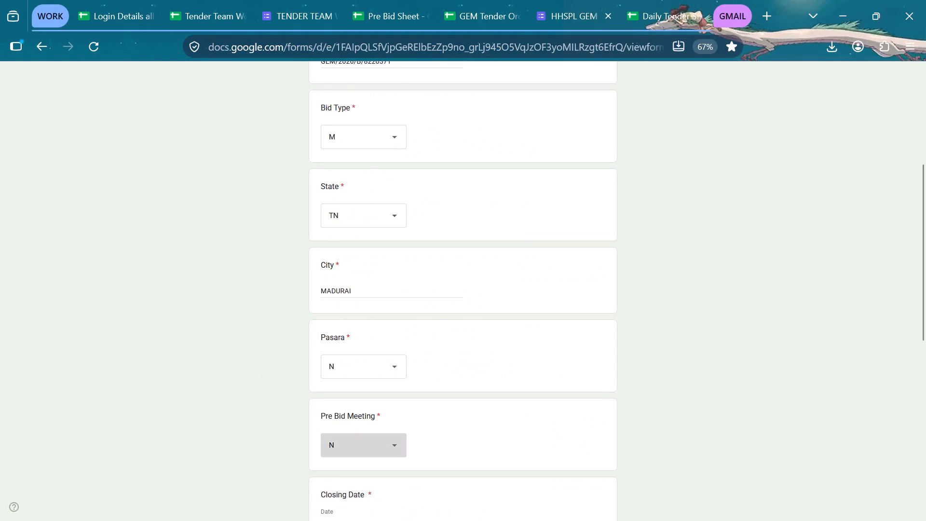
scroll(397, 287, "up", 5)
left_click(394, 299)
key("a")
key("ctrl+v")
key("ctrl+a")
key("ctrl+v")
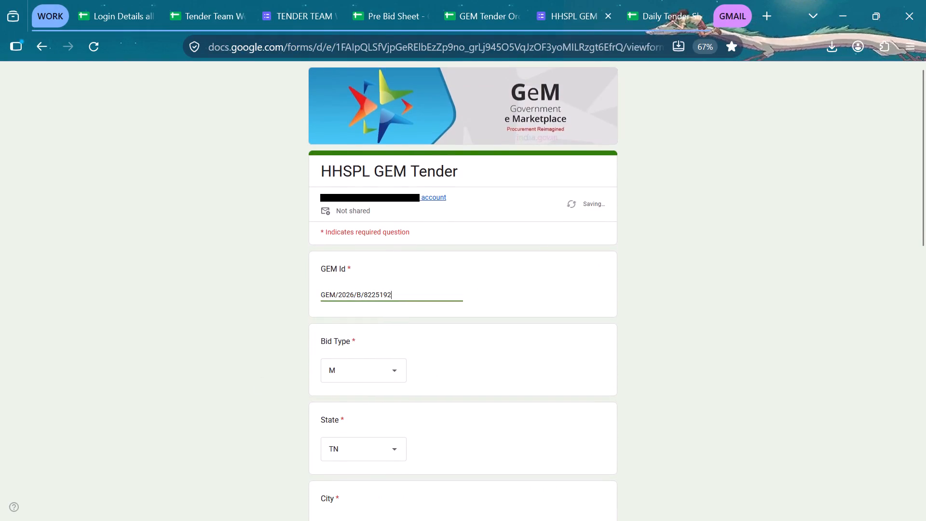
Find the consignee address in the bid document, copy the city PANCHKULA, and enter it as City with HR as State.
key("Tab")
key("Tab")
key("alt+Tab")
scroll(394, 299, "down", 20)
scroll(394, 299, "down", 10)
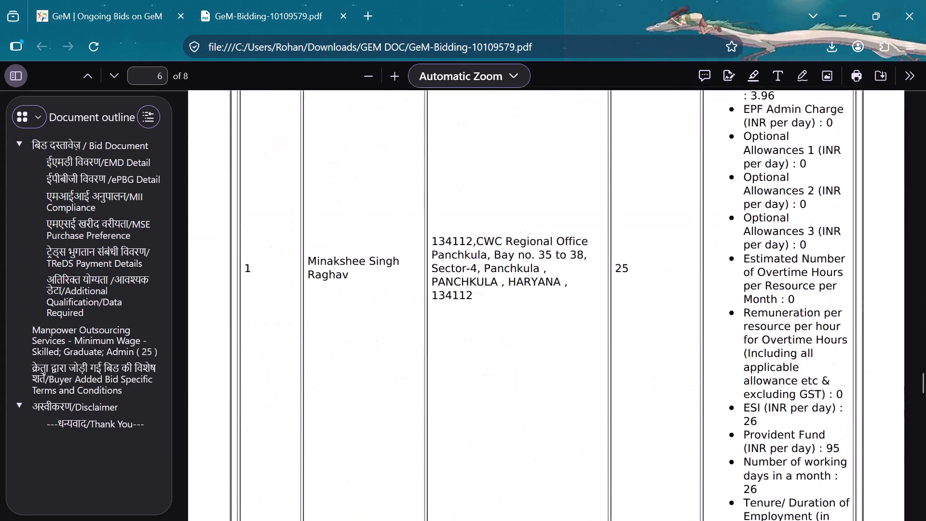
scroll(394, 299, "down", 3)
double_click(467, 282)
key("ctrl+c")
key("alt+Tab")
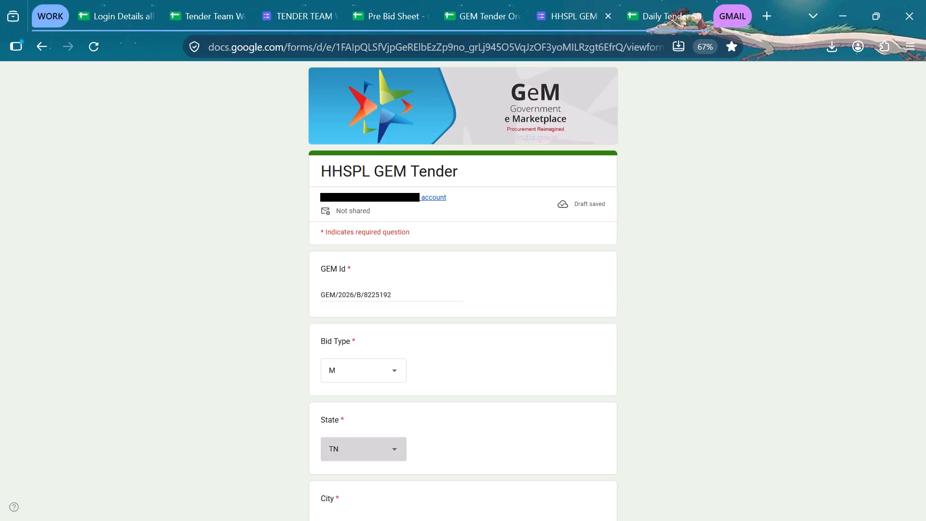
key("h")
key("Tab")
key("ctrl+v")
Set Pasara to N in the tender form.
key("Tab")
key("n")
Check the bid's end date in the ongoing bids list and enter 16/11/2026 as the Closing Date.
key("Tab")
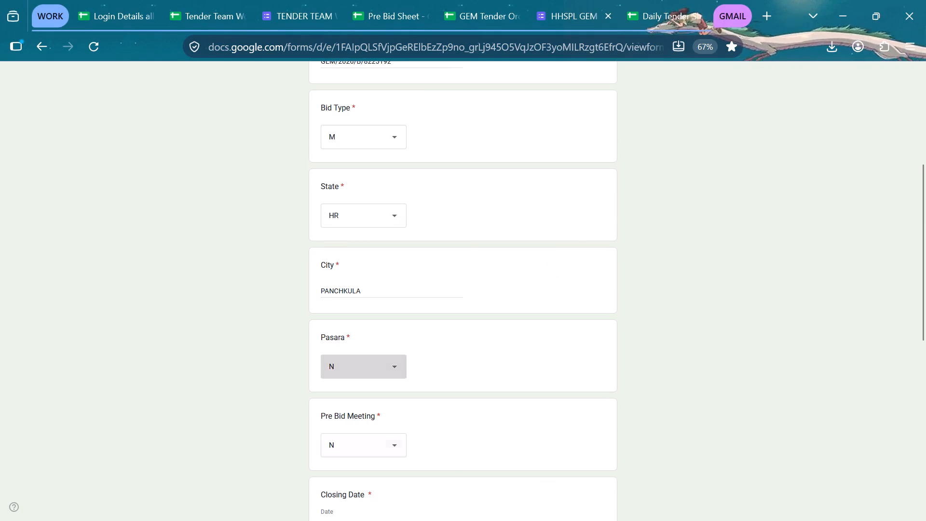
key("alt+Tab")
left_click(64, 0)
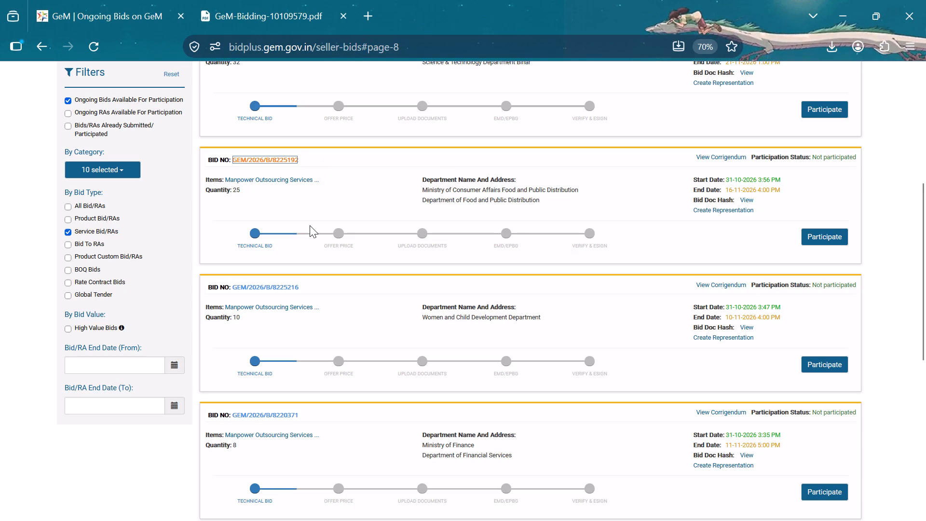
key("alt+Tab")
key("Tab")
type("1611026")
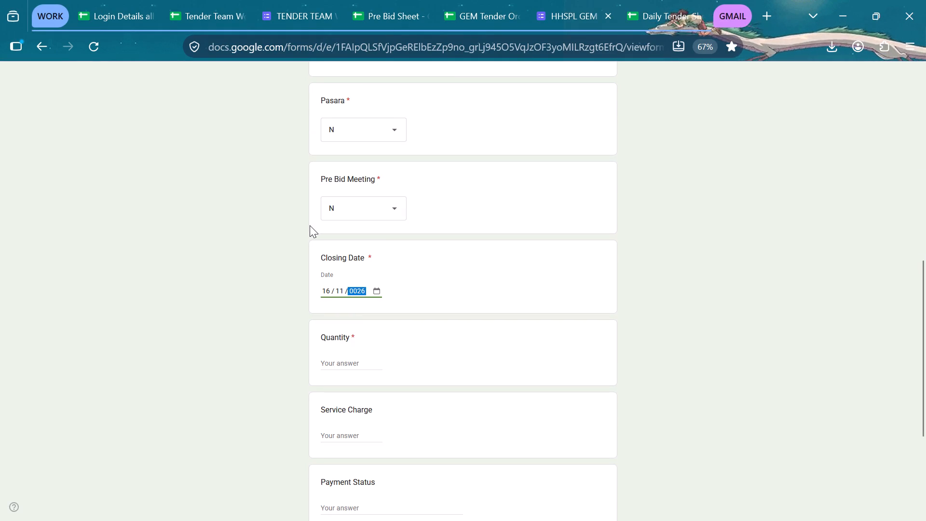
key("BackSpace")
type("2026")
Take the bid's quantity from the ongoing bids list, enter 25 as Quantity, and submit the tender form.
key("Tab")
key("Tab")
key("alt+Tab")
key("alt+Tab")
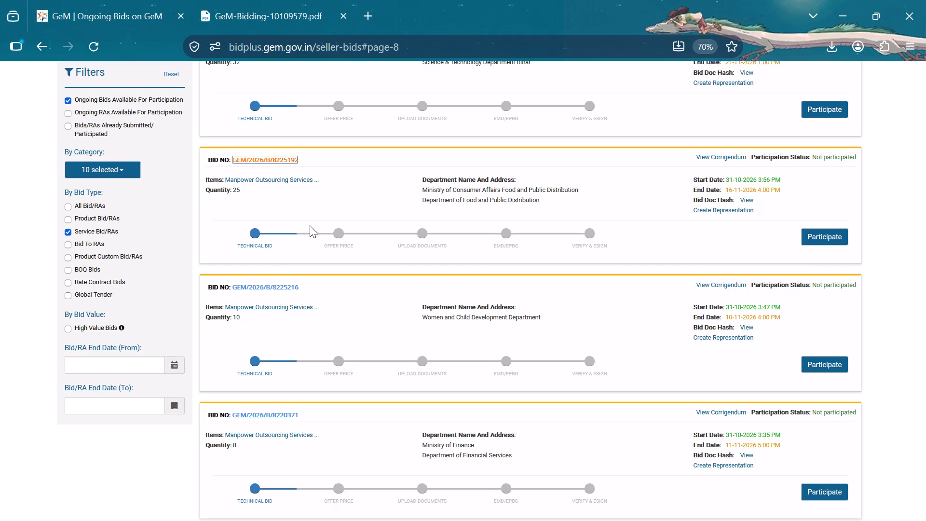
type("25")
scroll(310, 225, "down", 9)
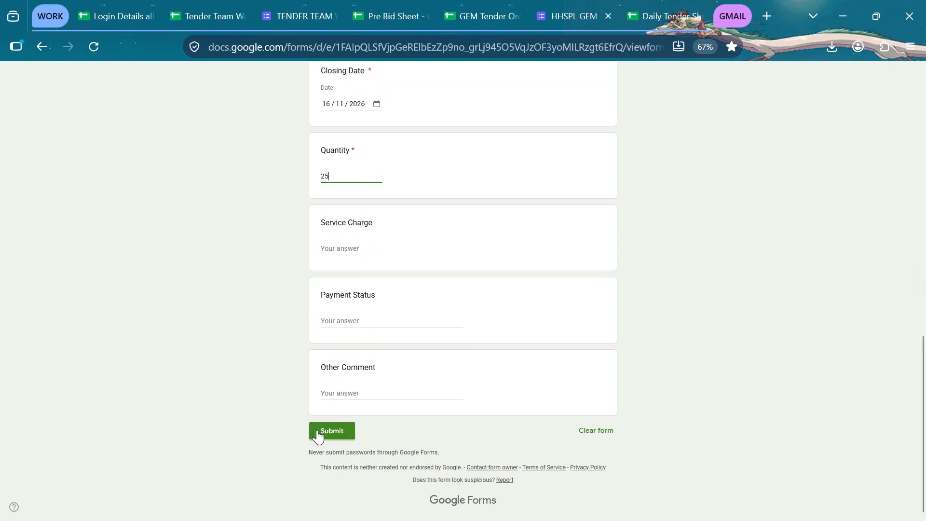
left_click(317, 430)
Return to the ongoing bids list and go to page 7.
key("alt+Tab")
scroll(312, 228, "up", 1)
scroll(302, 227, "down", 6)
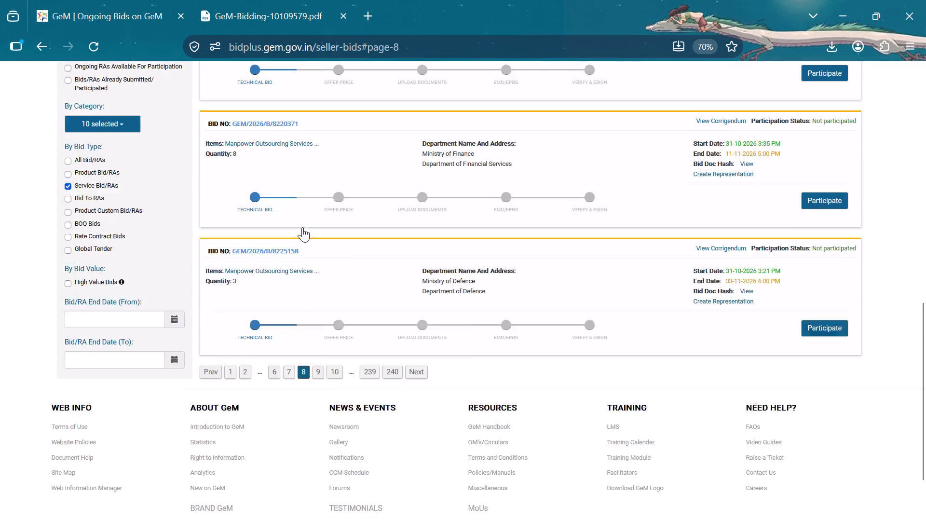
left_click(292, 294)
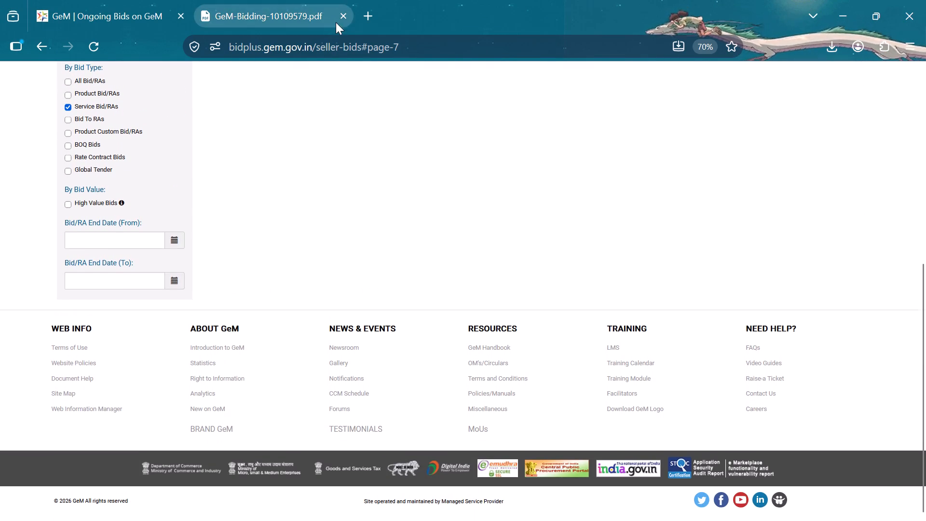
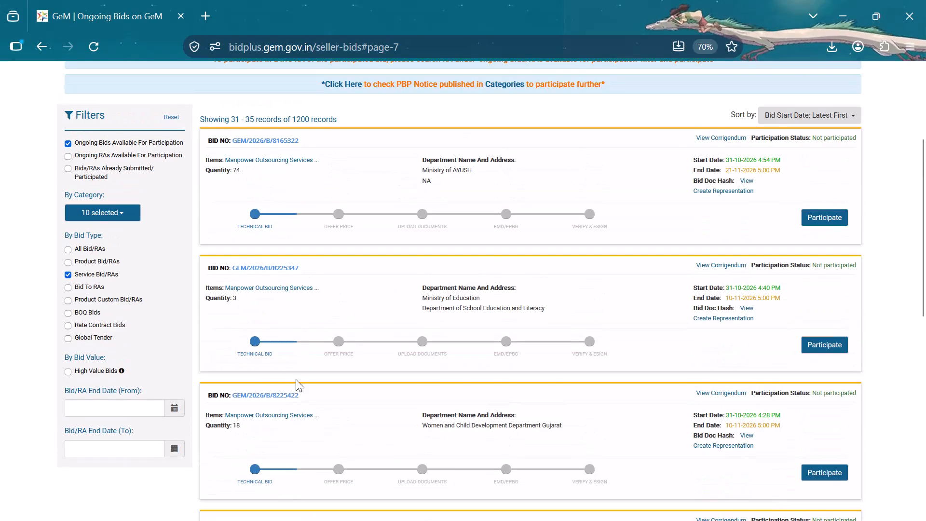
Open the bid document for GEM/2026/B/8225422 from the ongoing bids list.
left_click(295, 400, "ctrl")
left_click(295, 405, "ctrl")
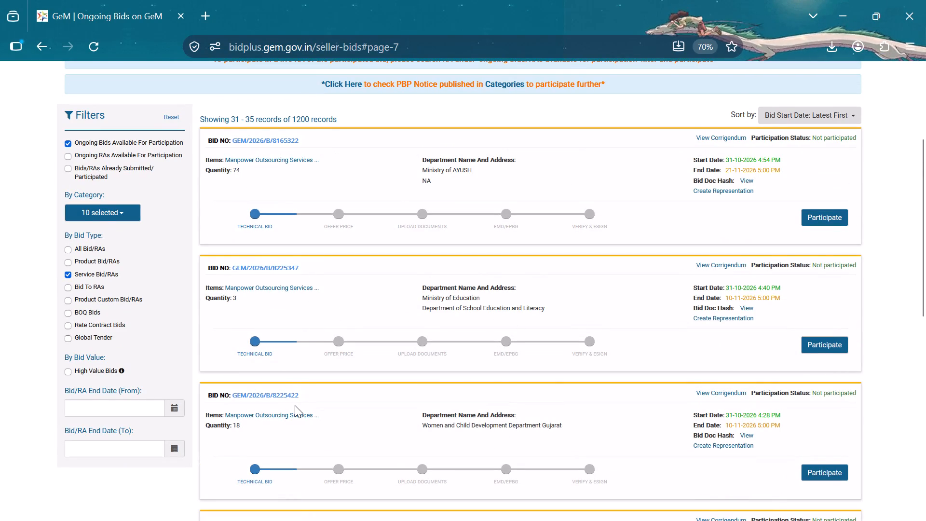
left_click(295, 395, "ctrl")
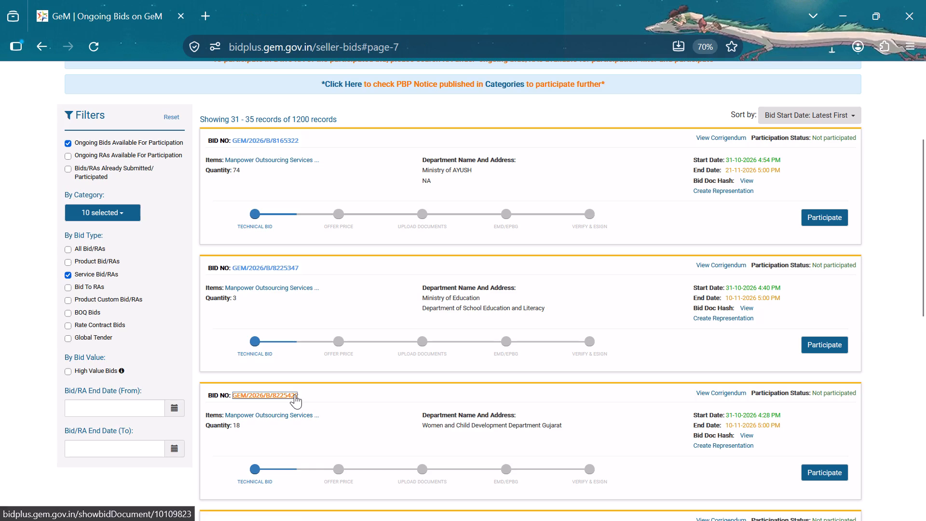
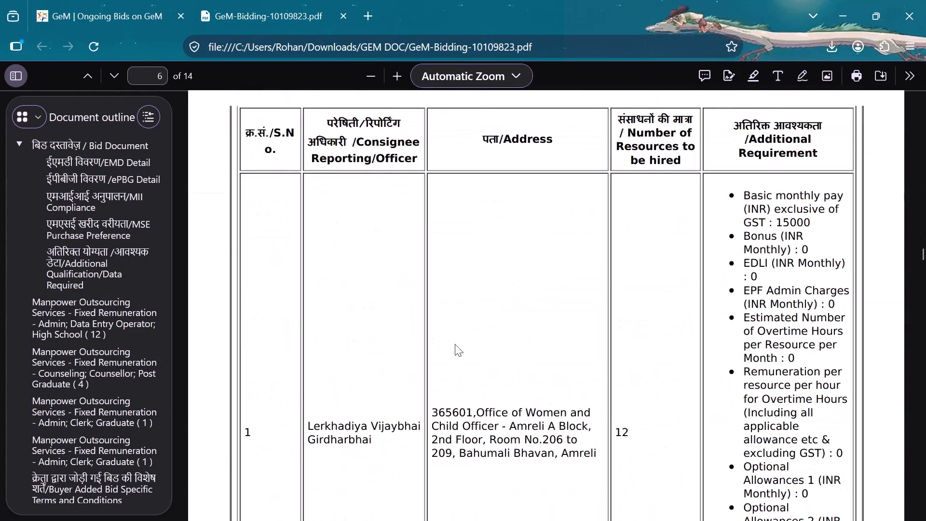
Copy the city name Amreli from the consignee address in the bid document and return to the tender form.
scroll(455, 344, "down", 1)
double_click(574, 368)
key("ctrl+c")
key("alt+Tab")
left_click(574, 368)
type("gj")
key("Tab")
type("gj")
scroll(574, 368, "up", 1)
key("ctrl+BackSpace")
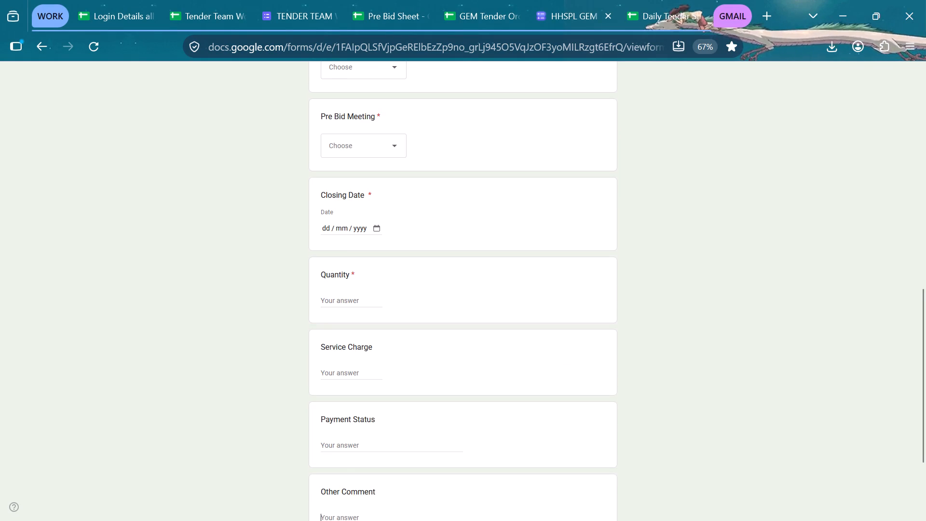
Set the form's State to GJ and fill City with the copied name Amreli.
scroll(574, 368, "up", 2)
scroll(452, 117, "up", 1)
left_click(449, 123)
key("Tab")
key("Tab")
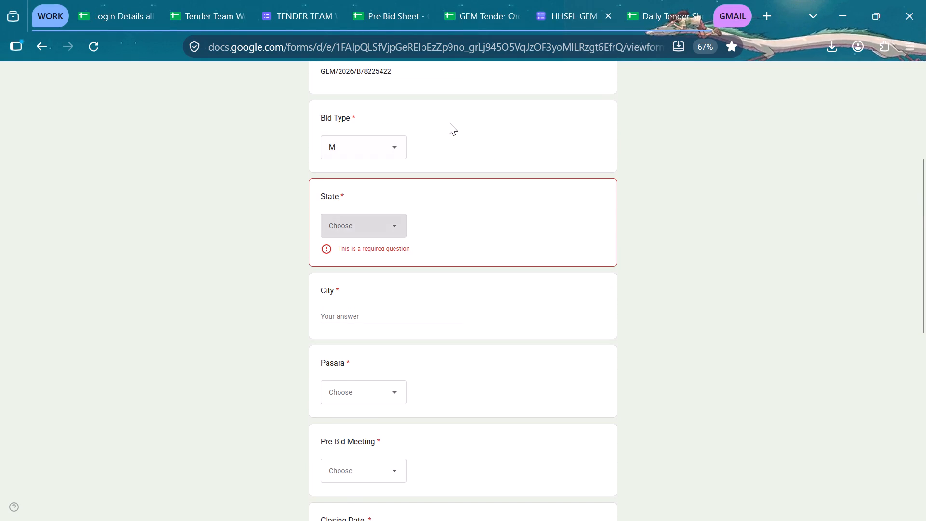
type("gj")
key("Tab")
key("ctrl+v")
Set both Pasara and Pre Bid Meeting to N in the form.
key("Tab")
key("n")
key("Tab")
key("n")
Look up the end date of bid GEM/2026/B/8225422 in the ongoing bids list and enter 10/11/2026 as the Closing Date.
key("alt+Tab")
left_click(98, 0)
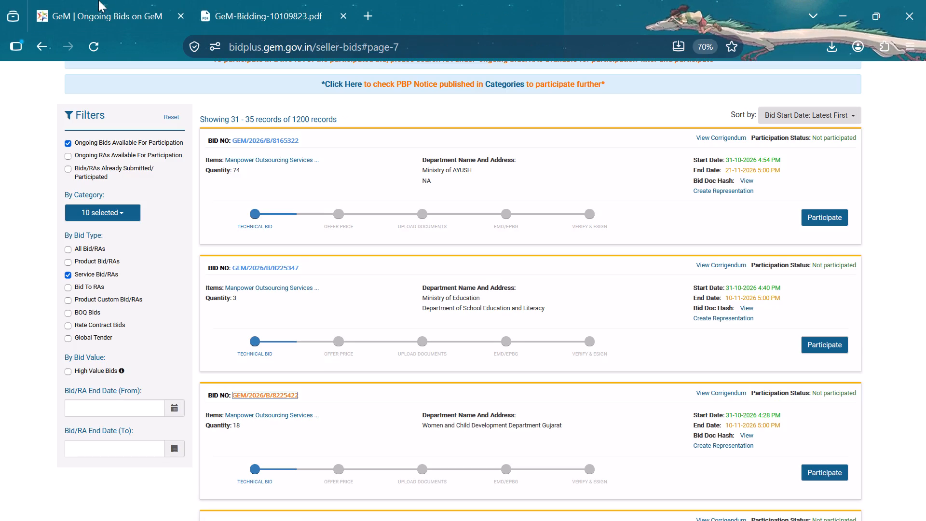
key("alt+Tab")
key("Tab")
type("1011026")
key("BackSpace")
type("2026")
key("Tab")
Check the quantity for bid GEM/2026/B/8225422 and enter it in the form's Quantity field.
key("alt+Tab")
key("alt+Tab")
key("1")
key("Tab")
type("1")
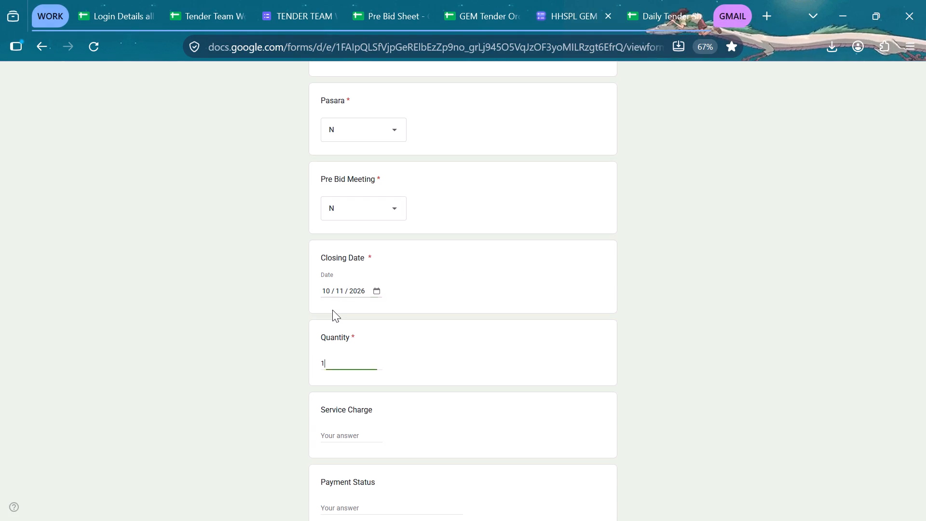
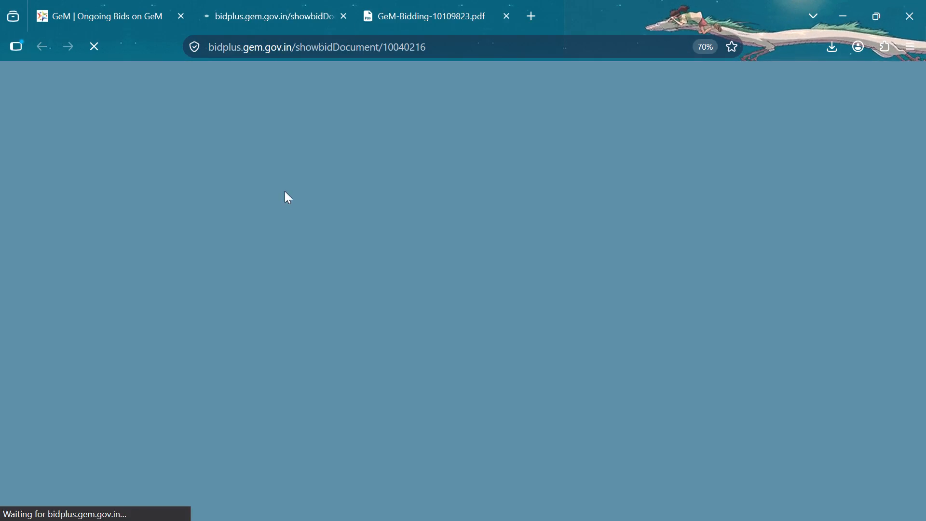
Close the GeM-Bidding-10109823 PDF and look through the GeM-Bidding-10040216 bid document and the ongoing bids list.
left_click(501, 11, "ctrl")
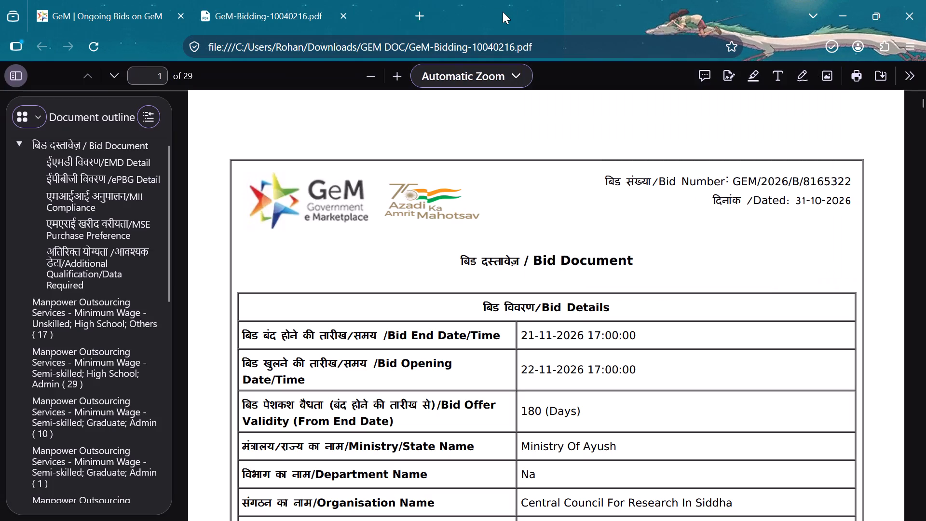
left_click(506, 17, "ctrl")
scroll(510, 214, "down", 20, "ctrl")
scroll(510, 214, "down", 2, "ctrl")
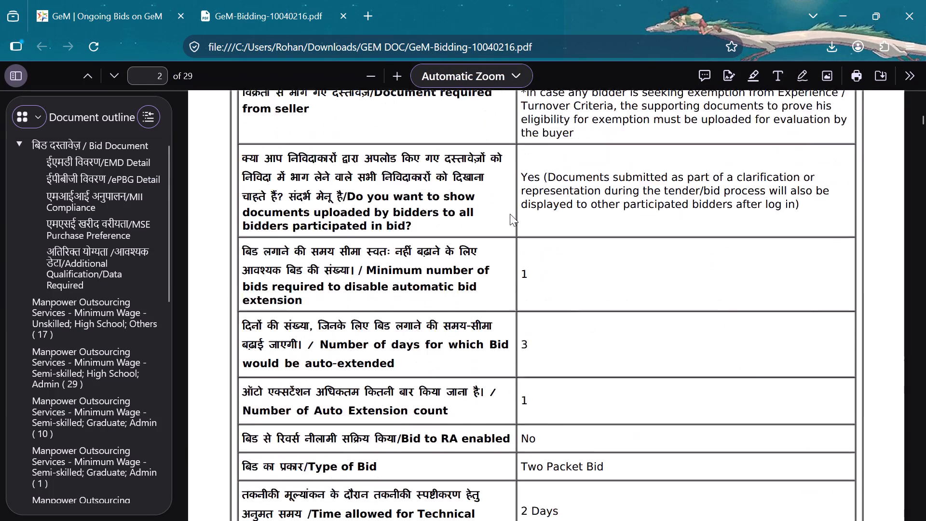
scroll(510, 214, "down", 20, "ctrl")
scroll(510, 214, "down", 5, "ctrl")
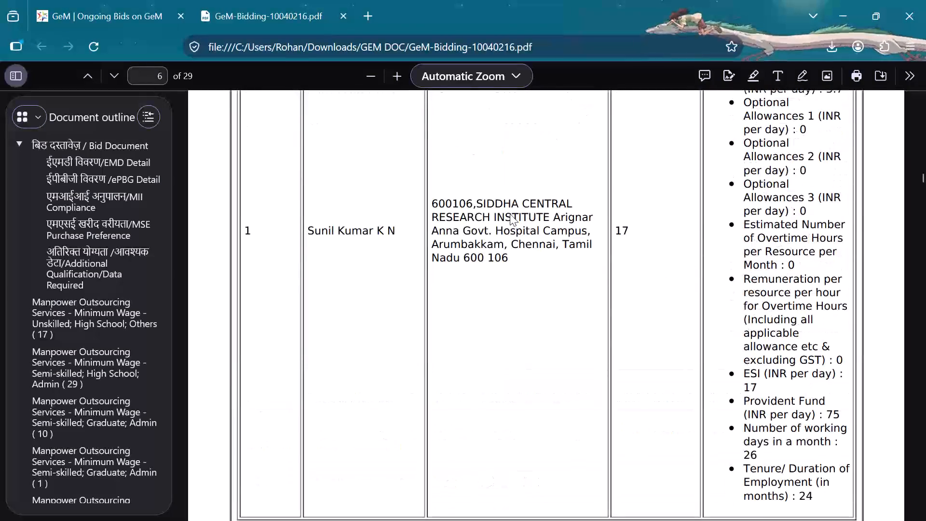
left_click(132, 0, "ctrl")
left_click(212, 0, "ctrl")
Copy bid number GEM/2026/B/8165322 from the bid document into the form's GEM Id field and set Bid Type to M.
key("ctrl+Up")
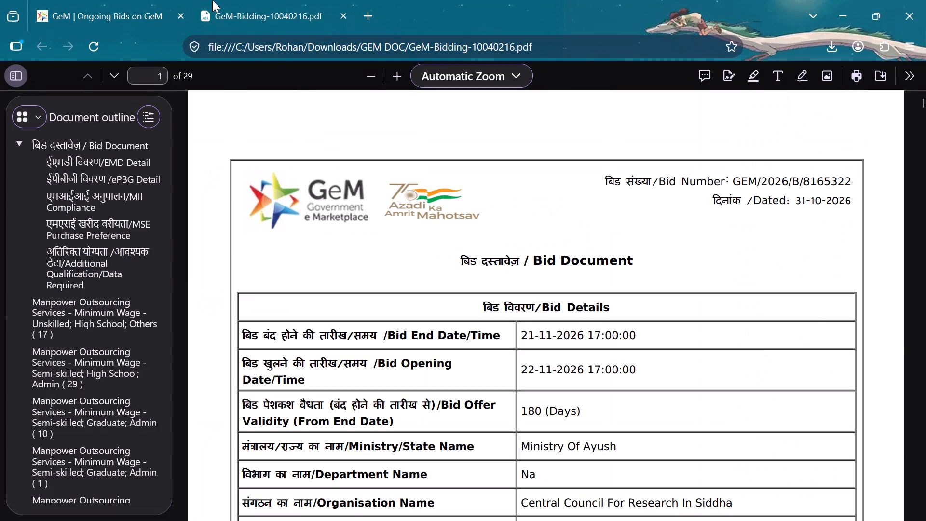
double_click(747, 185)
key("ctrl+shift+Right")
key("ctrl+shift+Right")
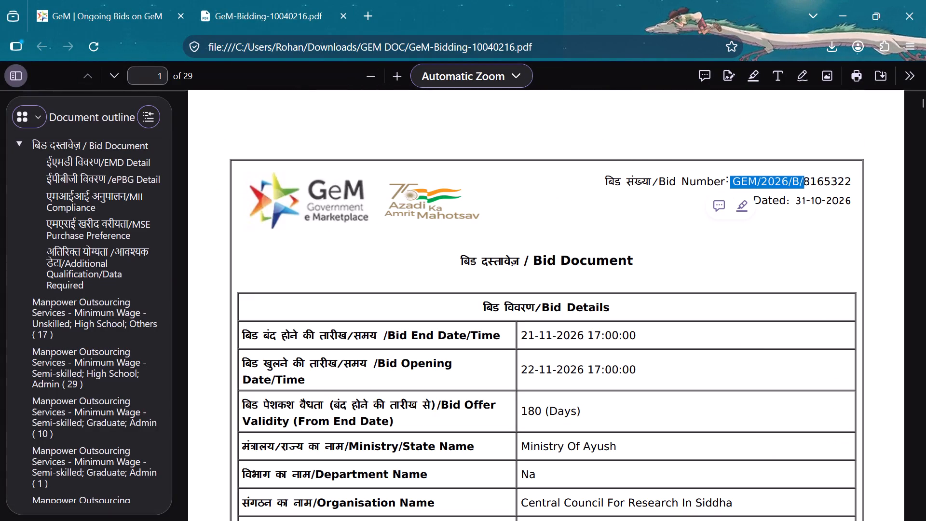
key("ctrl+shift+Right")
key("ctrl+c")
scroll(598, 344, "down", 11)
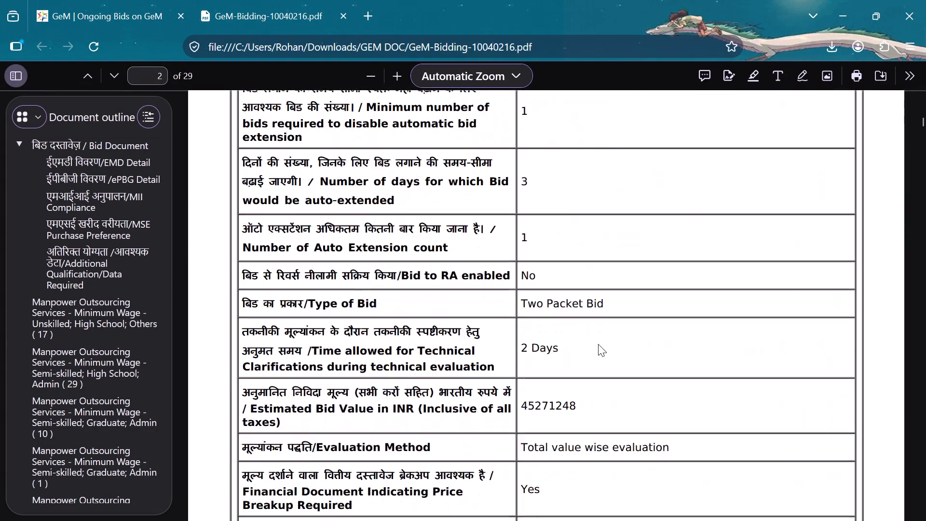
scroll(598, 344, "down", 2)
key("alt+Tab")
left_click(385, 300)
key("ctrl+v")
key("Tab")
key("m")
Copy Chennai from the consignee address in the bid document, set State to the Tamil Nadu option and fill City with Chennai.
key("alt+Tab")
scroll(385, 300, "down", 5)
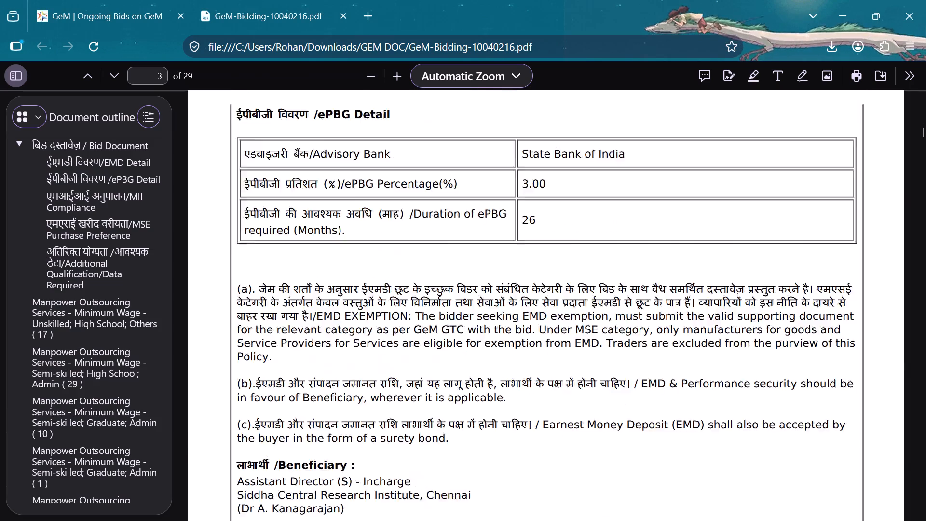
scroll(385, 300, "down", 20)
scroll(385, 300, "down", 6)
scroll(456, 414, "down", 1)
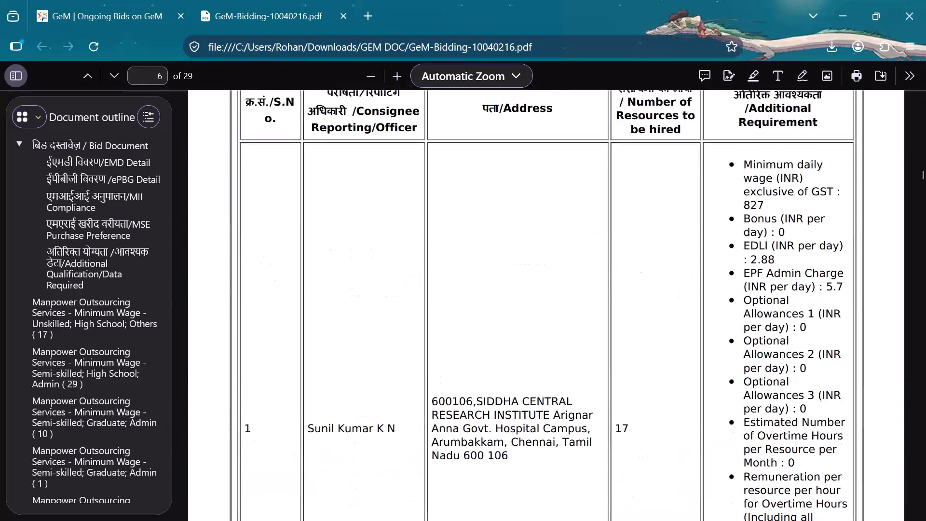
scroll(456, 414, "down", 1)
double_click(529, 397)
key("ctrl+c")
key("alt+Tab")
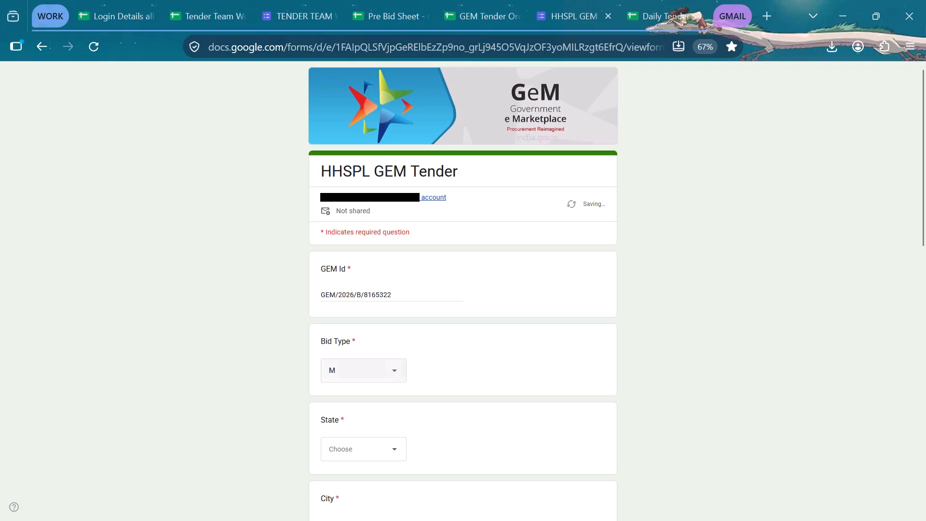
key("Tab")
key("t")
key("Tab")
key("ctrl+v")
Set both Pasara and Pre Bid Meeting to N in the form.
key("Tab")
key("n")
key("Tab")
key("n")
Check the bid's end date in the ongoing bids list and enter 21/11/2026 as the Closing Date.
key("alt+Tab")
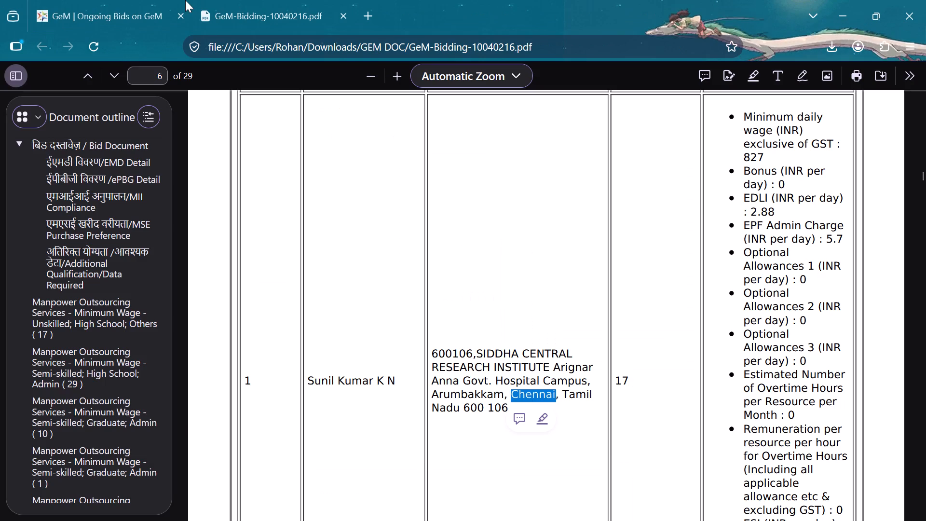
left_click(185, 0)
key("alt+Tab")
key("Tab")
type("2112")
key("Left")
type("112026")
Check the quantity for bid GEM/2026/B/8165322 and enter 74 in the form's Quantity field.
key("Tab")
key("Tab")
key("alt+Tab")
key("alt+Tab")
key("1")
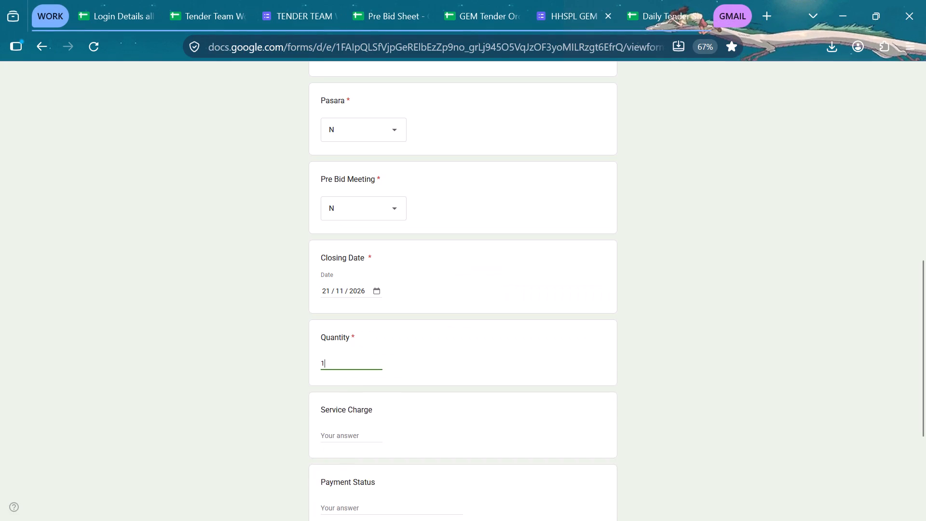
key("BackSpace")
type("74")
scroll(409, 274, "down", 5)
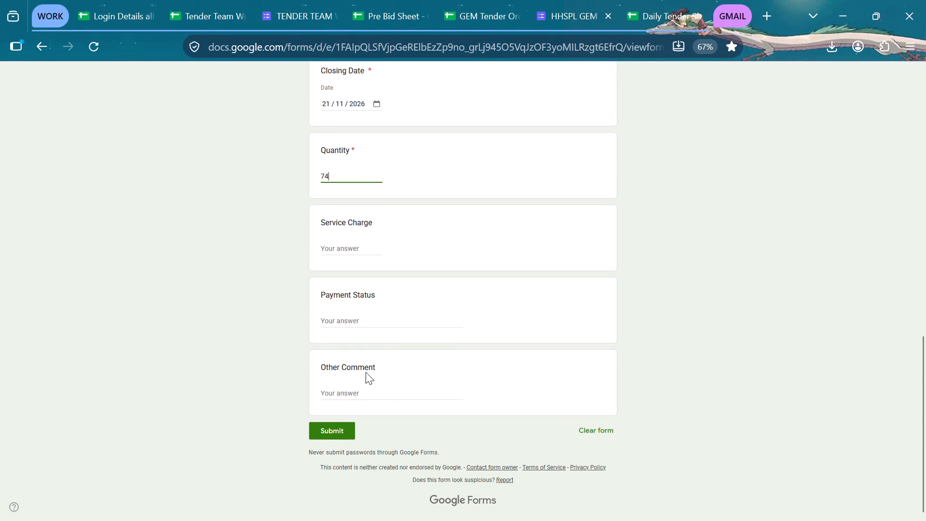
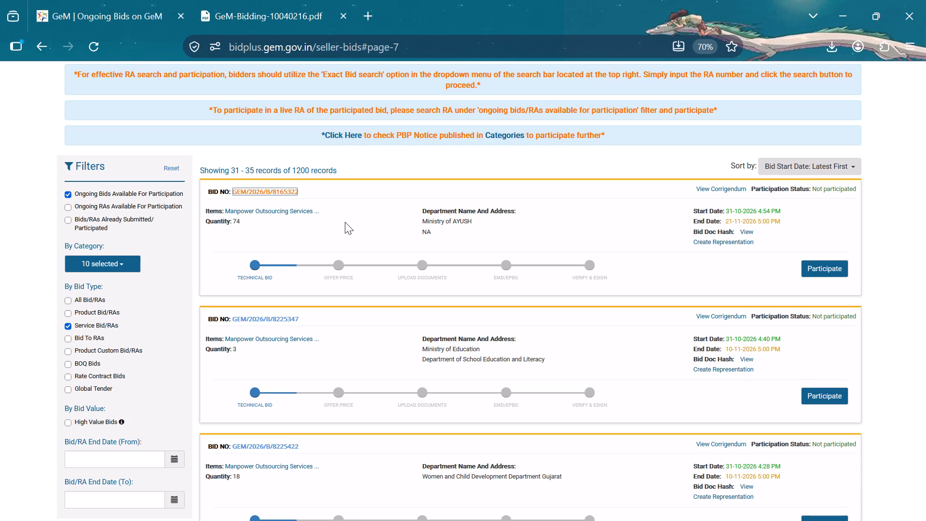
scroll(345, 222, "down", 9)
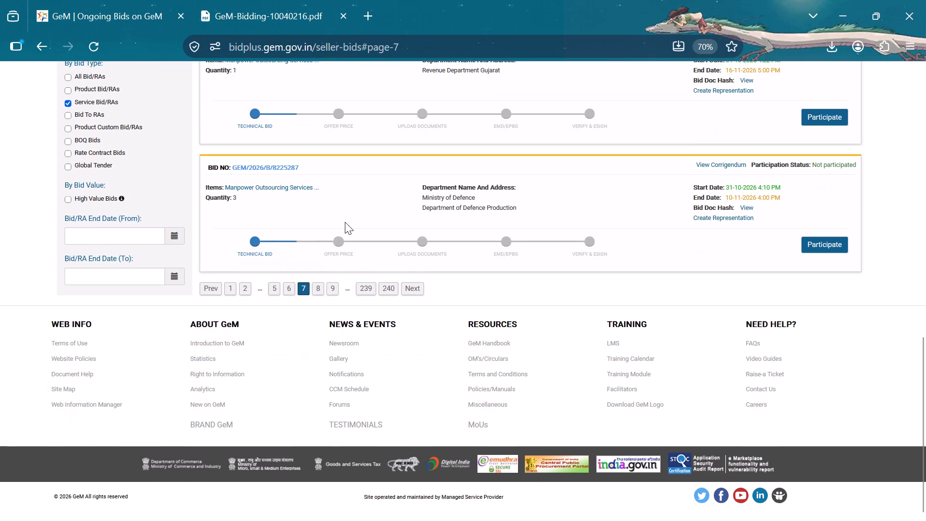
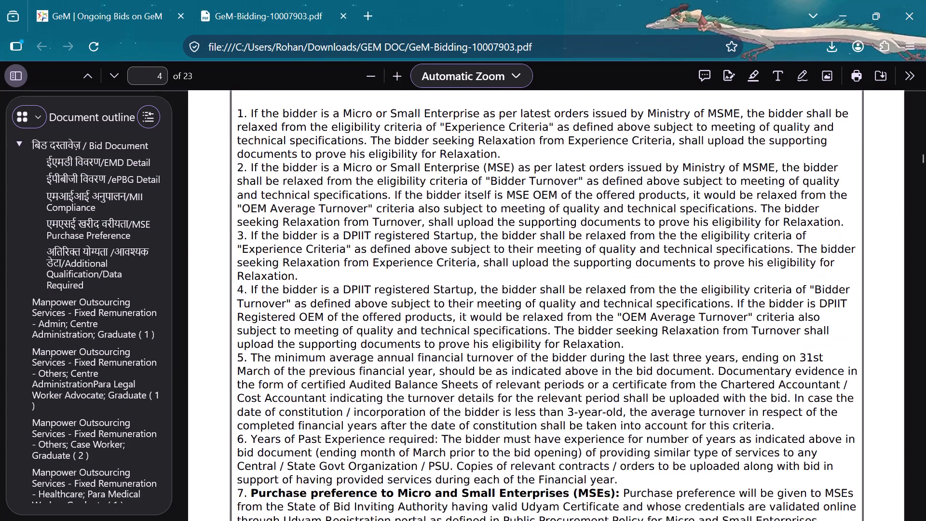
Find the consignee address in the bid document and set the form's State to GJ.
scroll(425, 312, "down", 20)
scroll(425, 312, "down", 6)
scroll(425, 312, "up", 4)
scroll(425, 312, "down", 1)
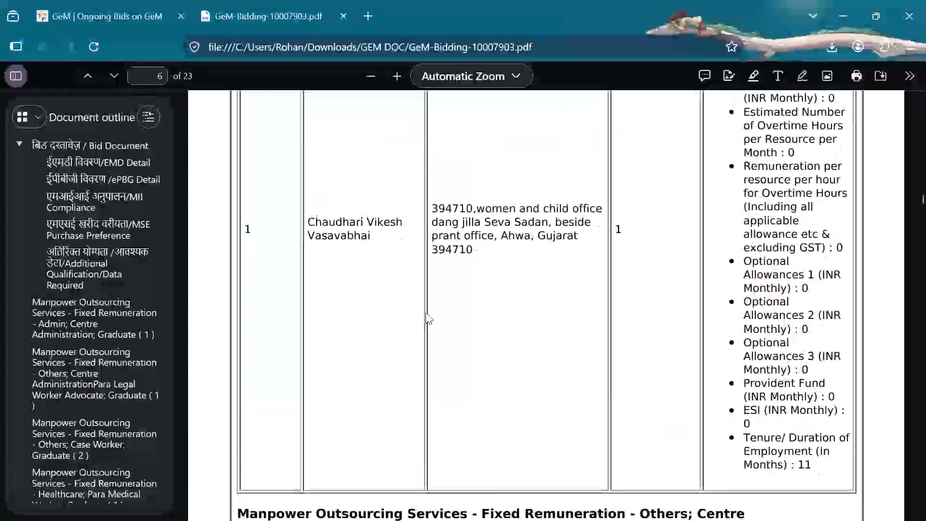
key("alt+Tab")
type("gj")
key("Tab")
key("alt+Tab")
double_click(446, 208)
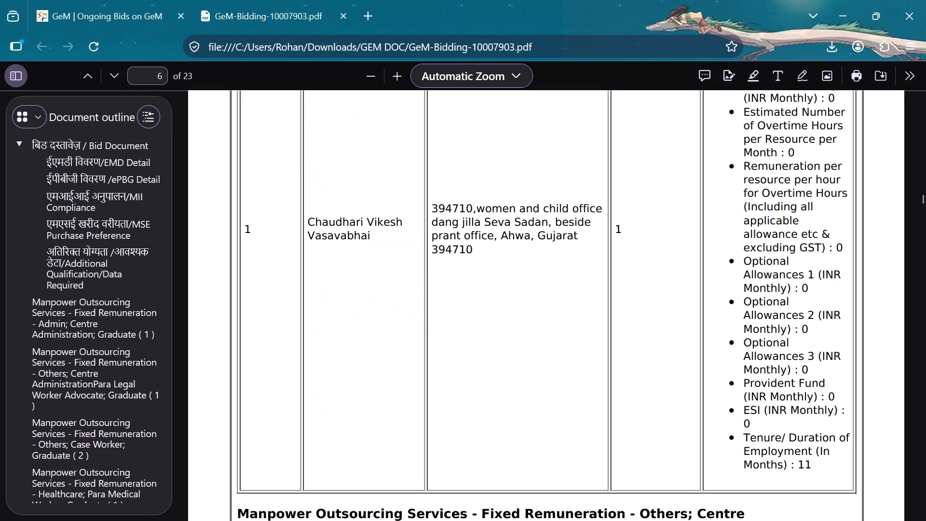
right_click(446, 208)
left_click(531, 356)
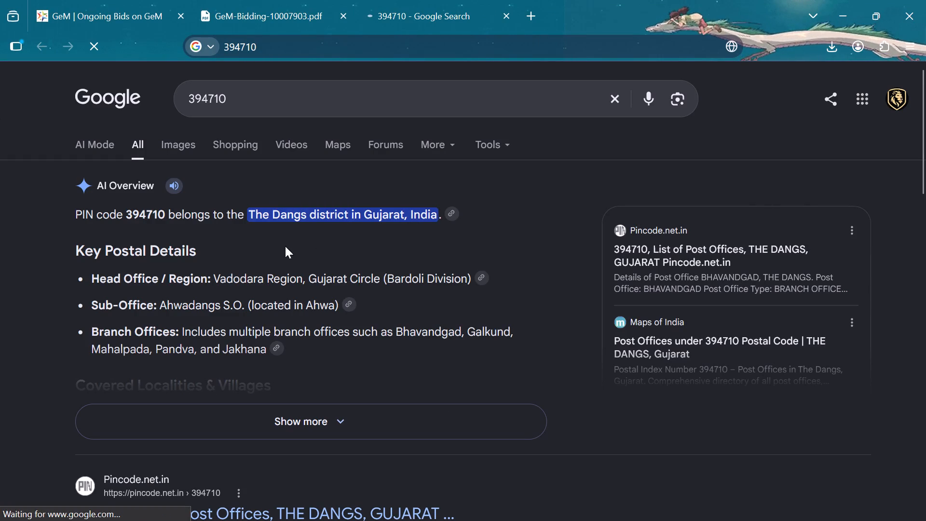
double_click(286, 216)
key("ctrl+c")
left_click(296, 0)
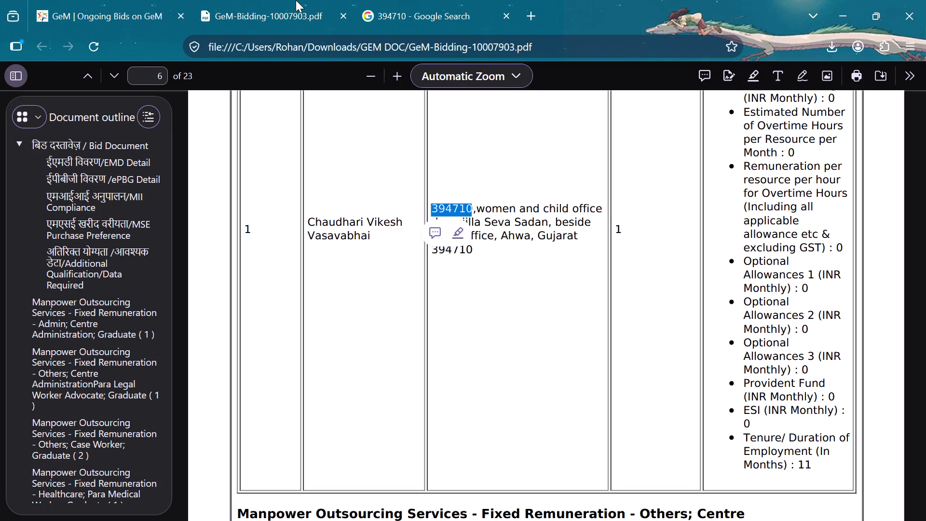
key("ctrl+Up")
key("alt+Tab")
key("ctrl+v")
Set both Pasara and Pre Bid Meeting to N in the tender form.
key("Tab")
key("n")
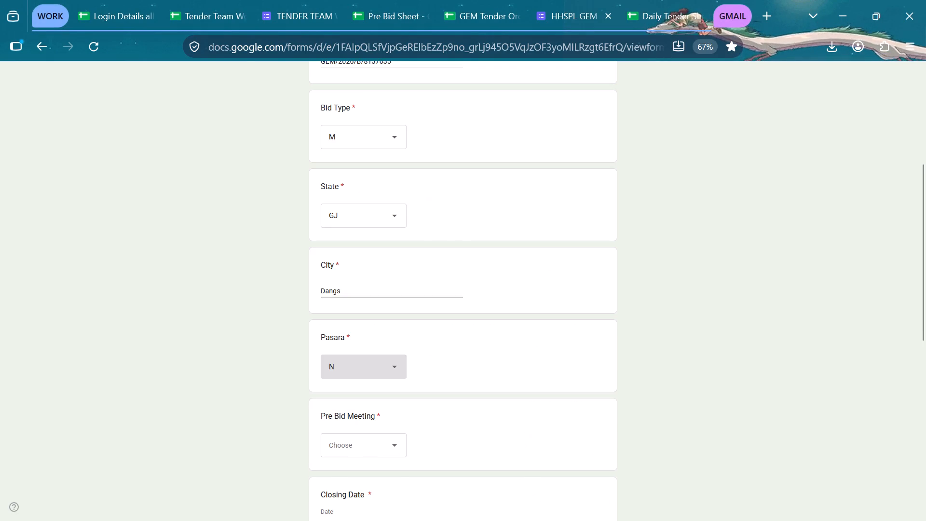
key("Tab")
key("n")
Return to the bid document GeM-Bidding-10007903.pdf and close it.
key("alt+Tab")
scroll(406, 287, "down", 4)
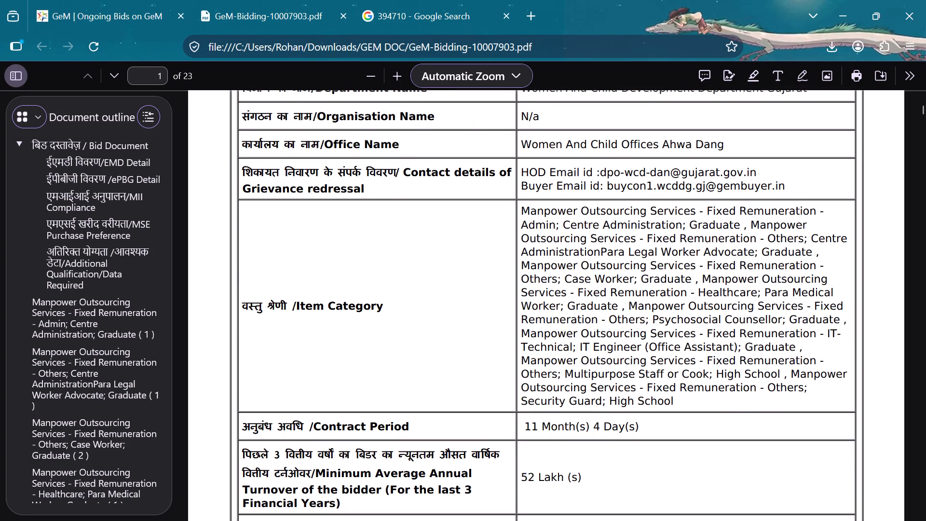
left_click(340, 25)
double_click(342, 19)
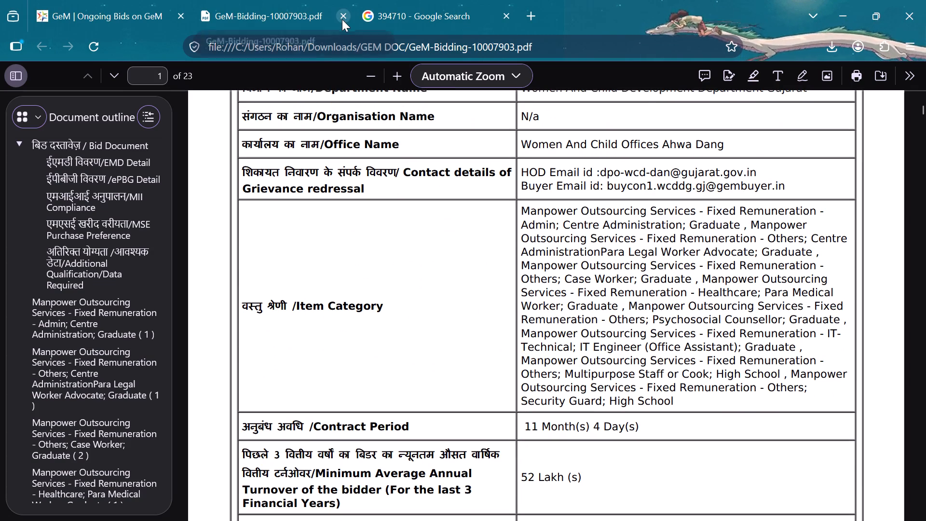
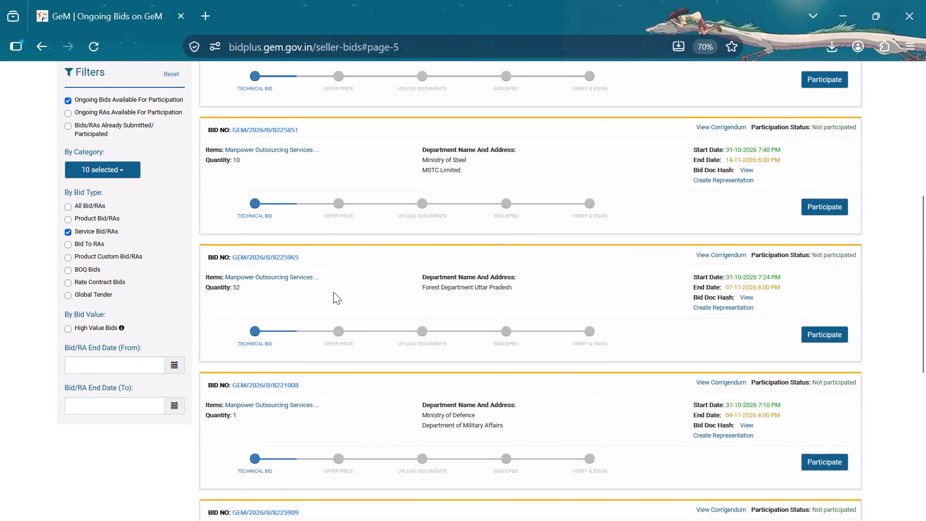
Open the document of bid GEM/2026/B/8225851, skim its pages and close it.
scroll(300, 261, "up", 1, "ctrl")
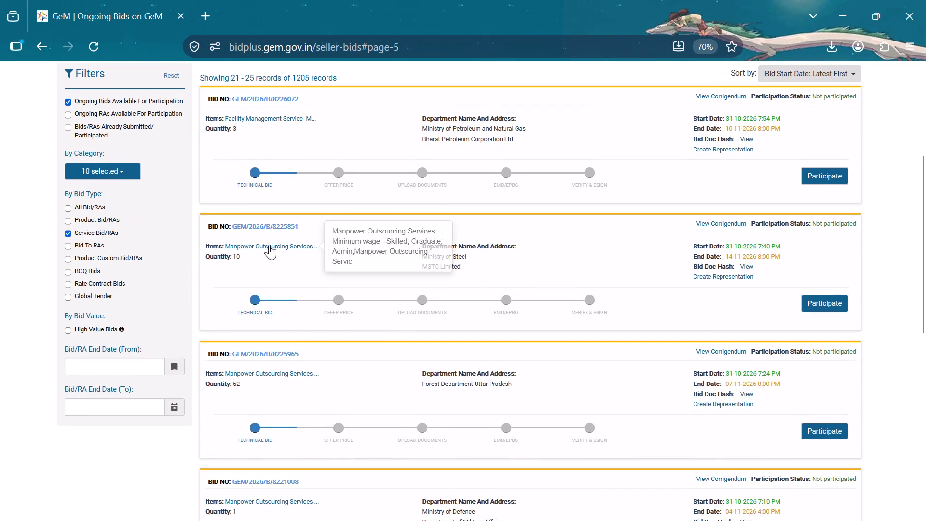
left_click(265, 226, "ctrl")
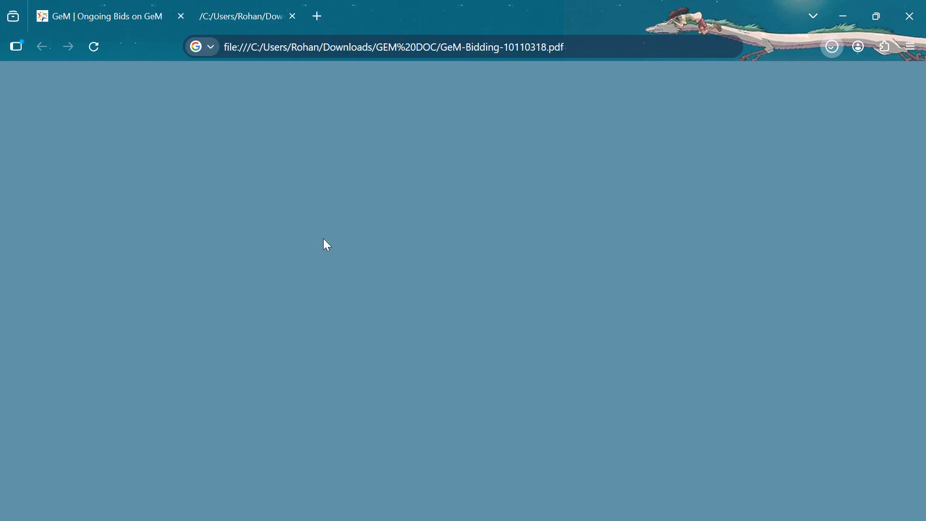
left_click(340, 257, "ctrl")
scroll(340, 257, "down", 20, "ctrl")
scroll(340, 257, "down", 5, "ctrl")
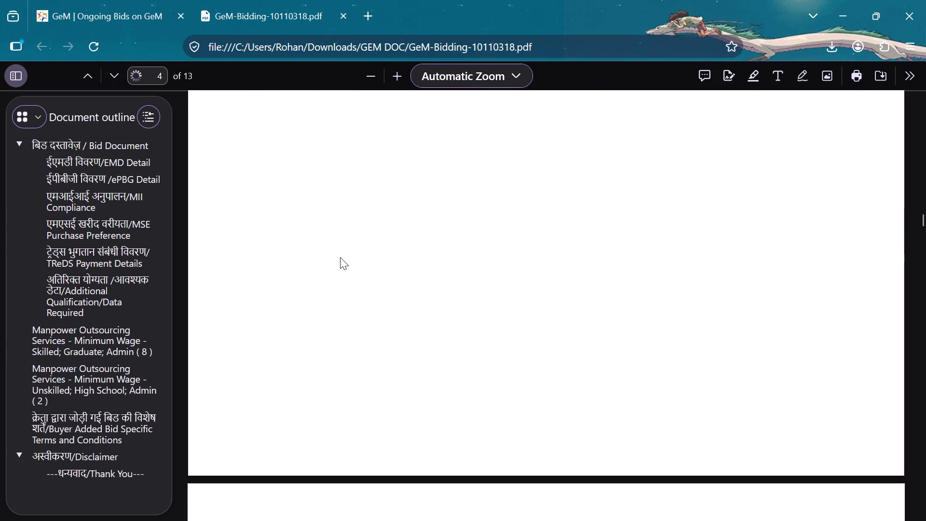
scroll(340, 257, "down", 20, "ctrl")
scroll(340, 257, "down", 6, "ctrl")
left_click(346, 14, "ctrl")
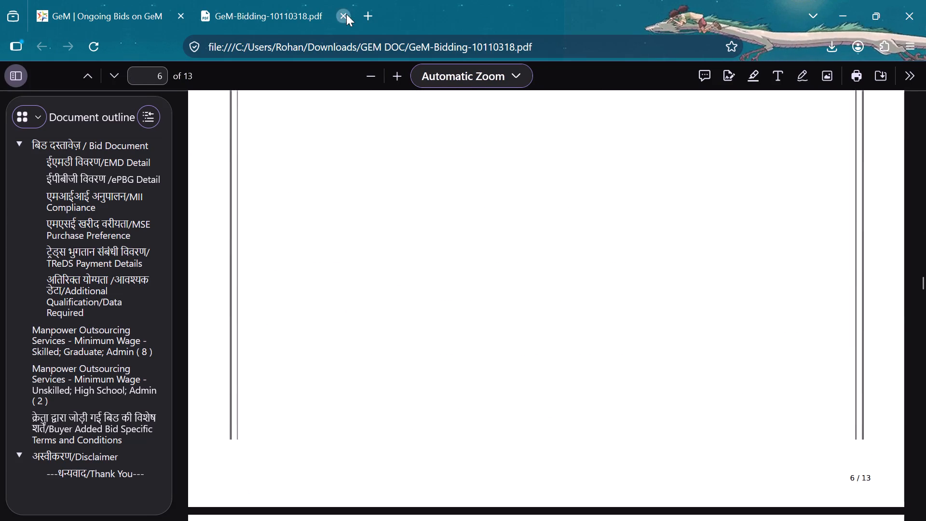
Go to page 4 of the bid list, check the document of bid GEM/2026/B/8181699 and close it.
scroll(351, 183, "down", 6, "ctrl")
left_click(274, 293, "ctrl")
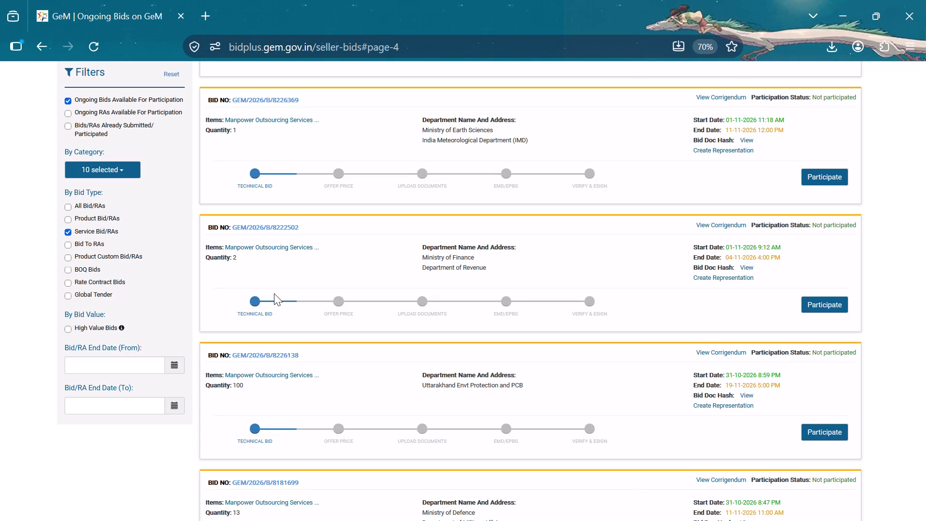
scroll(274, 293, "down", 1, "ctrl")
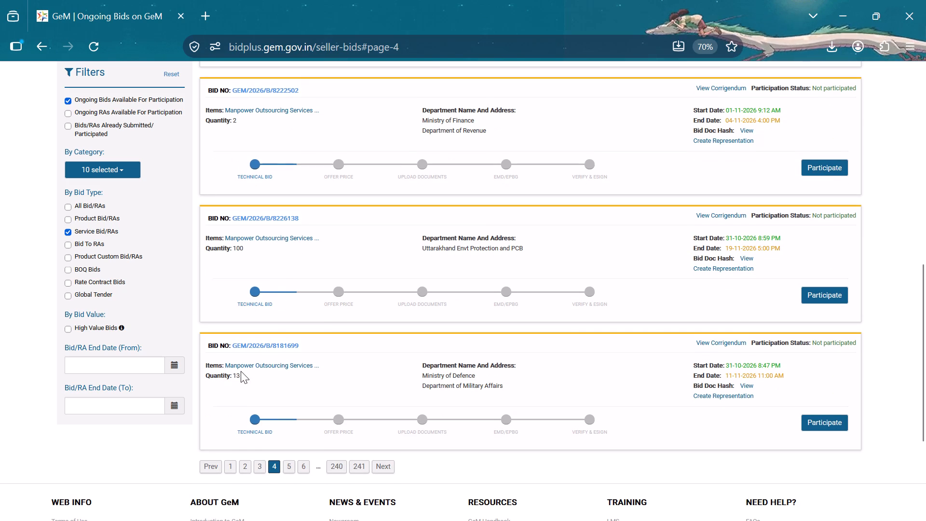
left_click(243, 357, "ctrl")
left_click(252, 343, "ctrl")
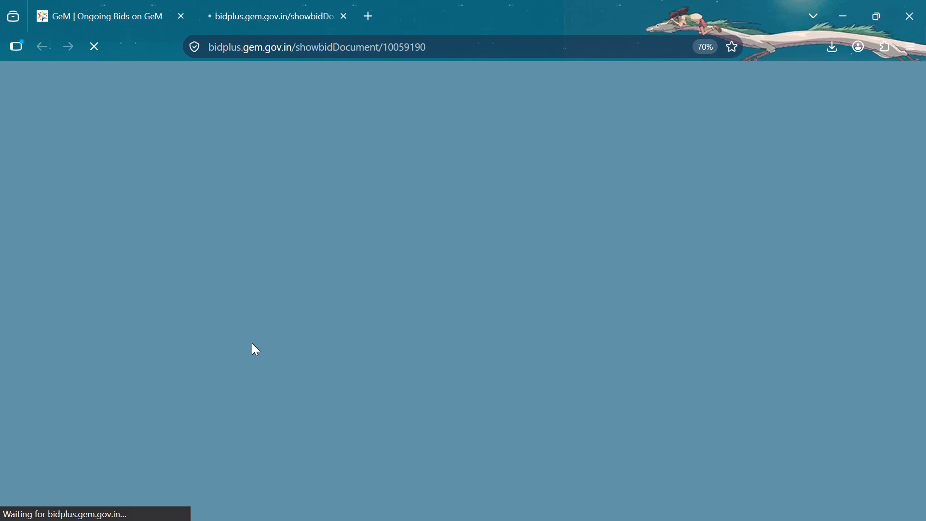
left_click(382, 244, "ctrl")
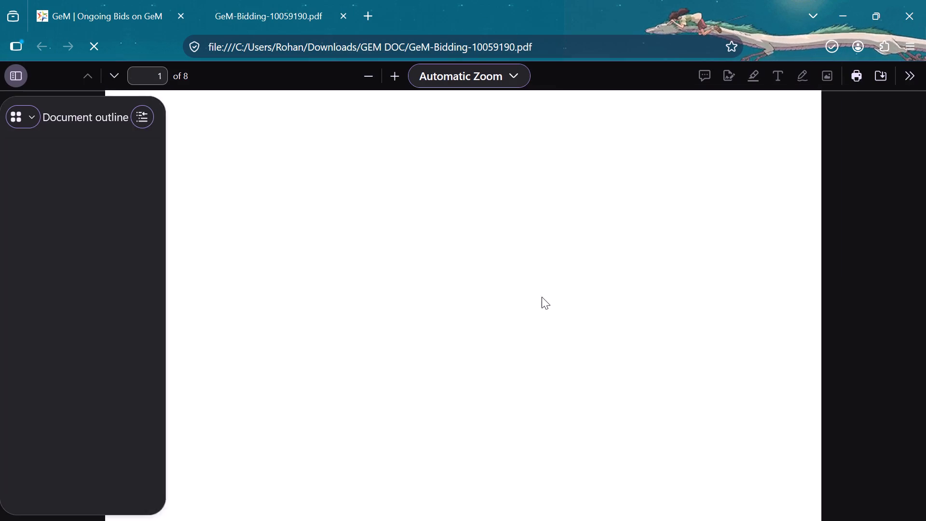
scroll(542, 297, "down", 6, "ctrl")
left_click(340, 20, "ctrl")
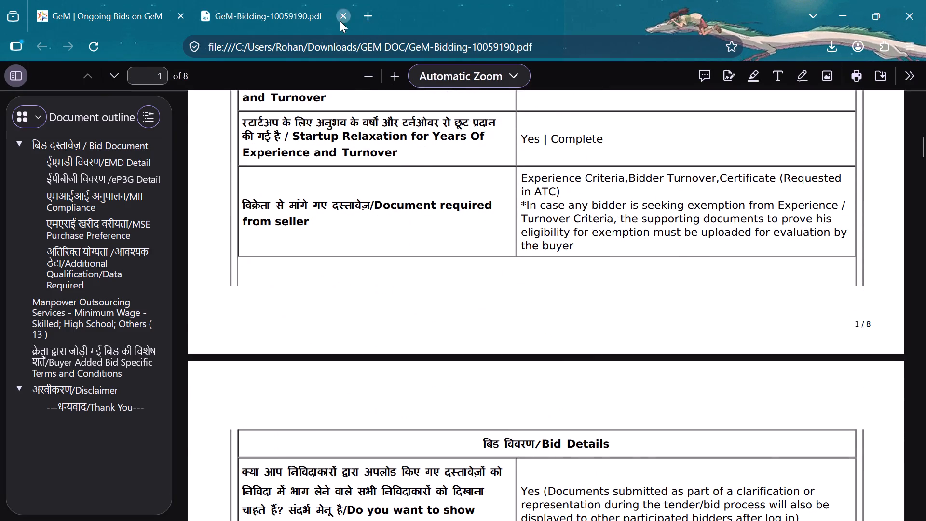
Open the bid document for GEM/2026/B/8226138 from the bid list.
left_click(277, 225, "ctrl")
left_click(277, 222, "ctrl")
left_click(277, 219, "ctrl")
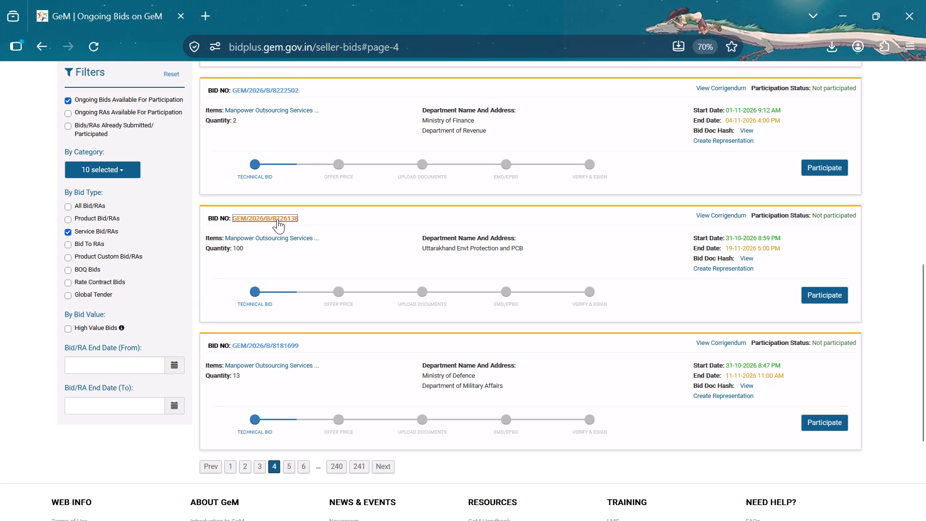
left_click(309, 229, "ctrl")
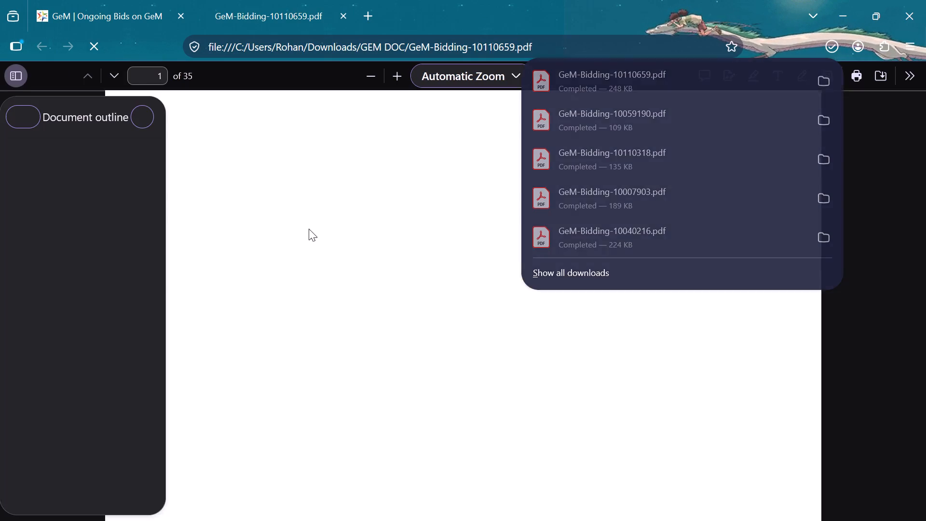
Copy the bid number GEM/2026/B/8226138 from the document into the tender form's GEM Id, replacing the existing entry.
double_click(737, 181, "ctrl")
key("ctrl+shift+Right")
key("ctrl+shift+Right")
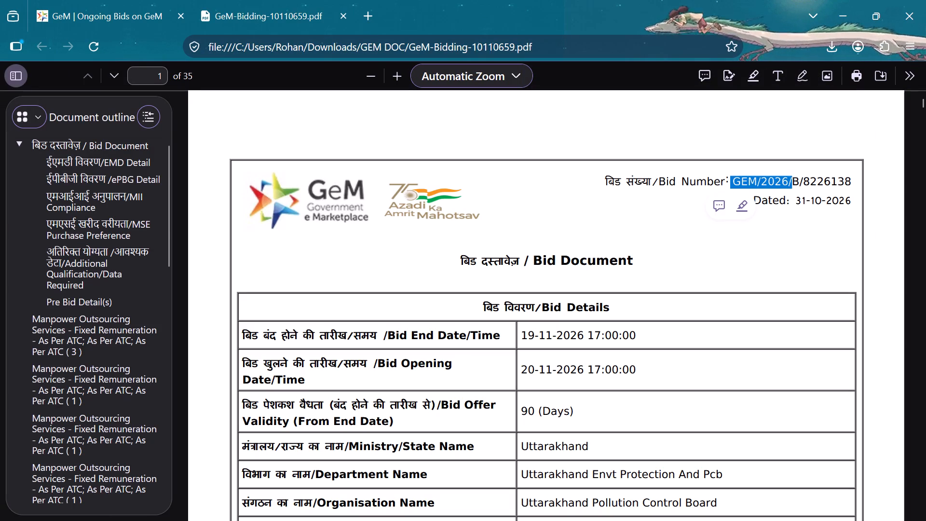
key("ctrl+shift+Right")
key("ctrl+c")
key("alt+Tab")
scroll(381, 235, "up", 4)
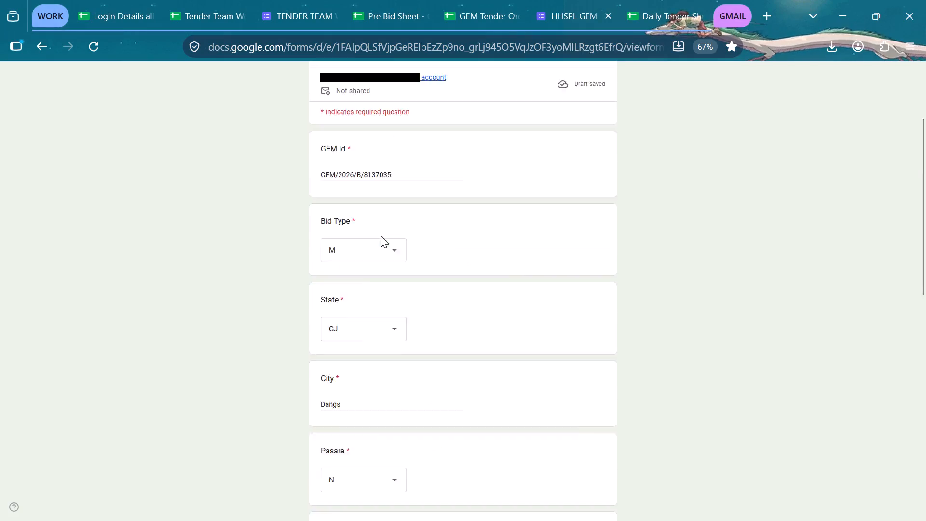
scroll(381, 235, "up", 1)
left_click(405, 297)
key("ctrl+a")
key("ctrl+v")
Find the consignee address in the bid document and set State to UK and City to Dehradun in the form.
key("alt+Tab")
scroll(405, 297, "down", 8)
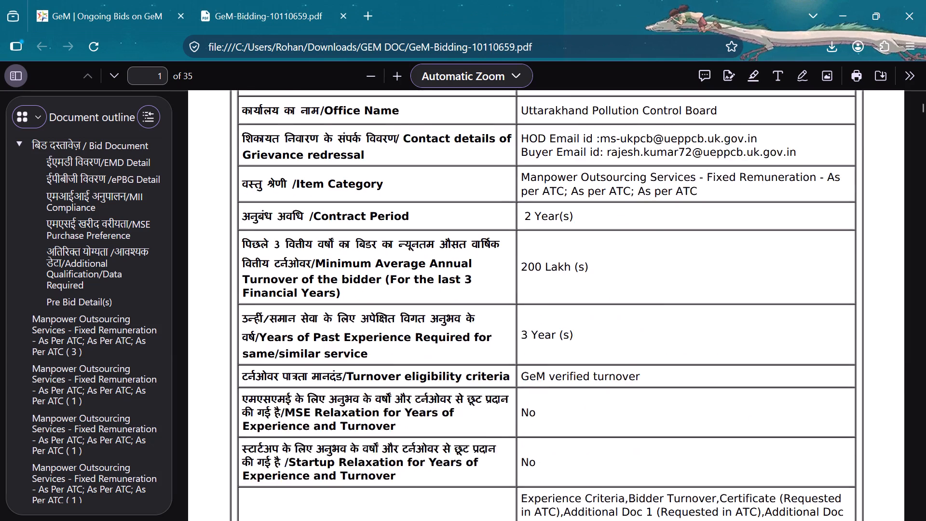
scroll(405, 297, "down", 8)
scroll(405, 297, "up", 3)
scroll(405, 297, "down", 4)
key("alt+Tab")
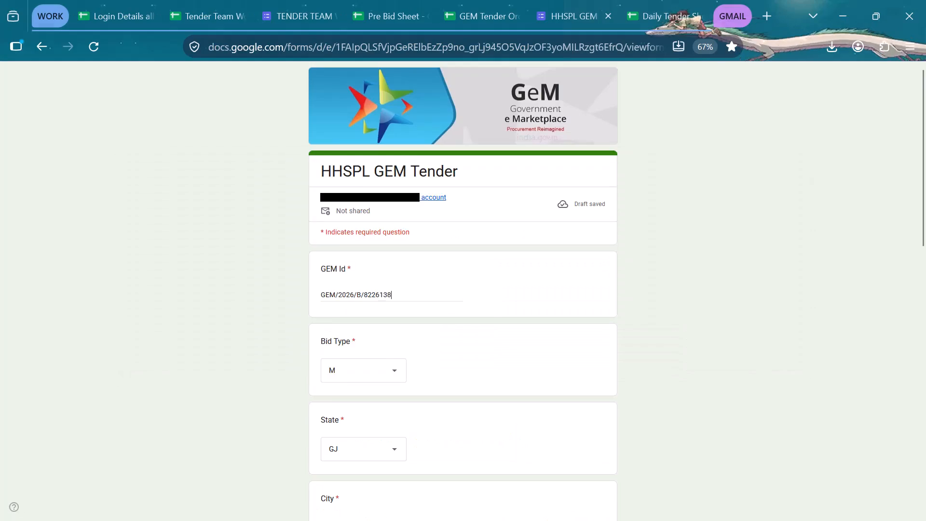
key("Tab")
key("Tab")
key("alt+Tab")
scroll(405, 297, "down", 20)
scroll(405, 297, "down", 7)
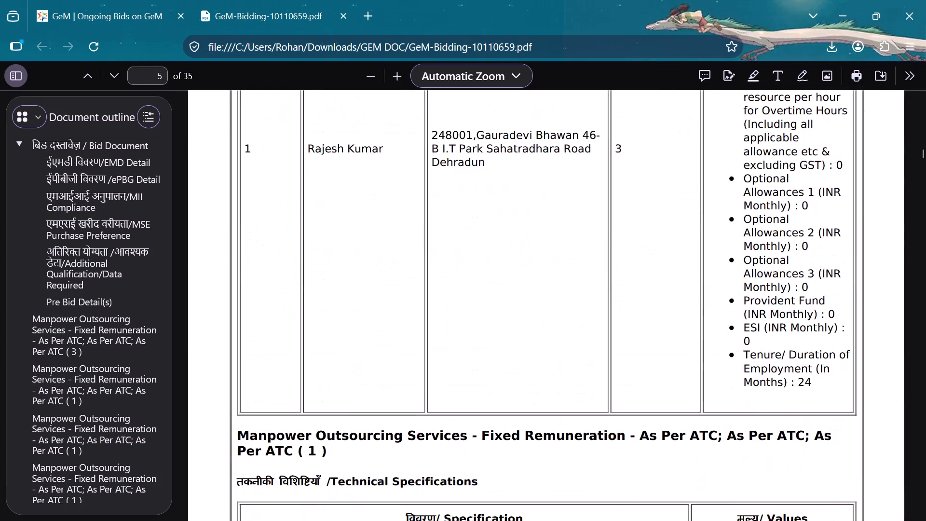
left_click(461, 239)
double_click(452, 266)
key("ctrl+c")
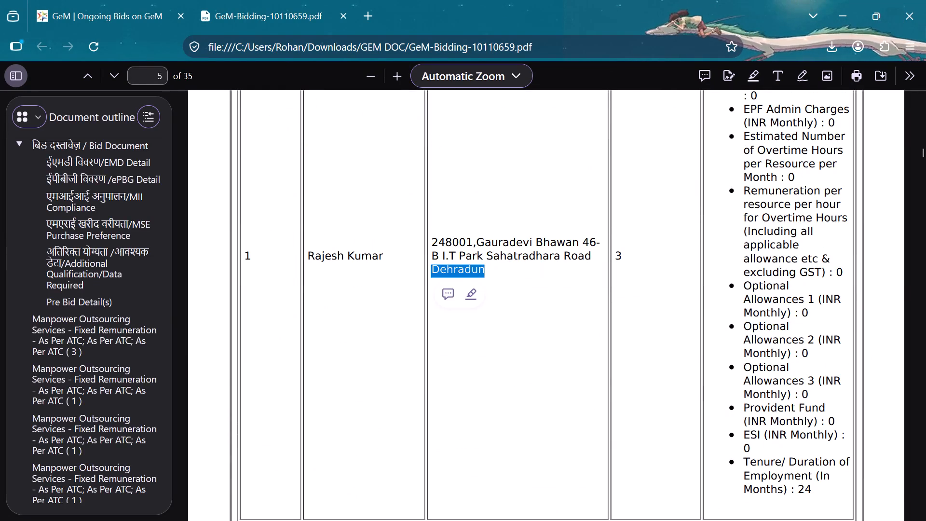
key("alt+Tab")
type("uuu")
key("Tab")
key("ctrl+v")
Set both Pasara and Pre Bid Meeting to N in the tender form.
key("Tab")
key("n")
key("Tab")
key("n")
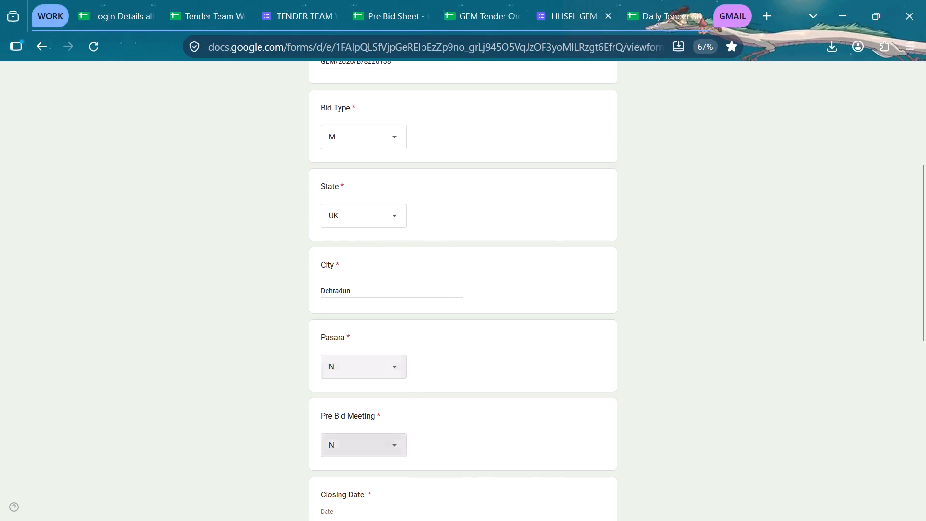
Check the bid's end date in the bid list and set the form's Closing Date to 19-11-2026.
key("alt+Tab")
left_click(236, 0)
left_click(120, 0)
key("alt+Tab")
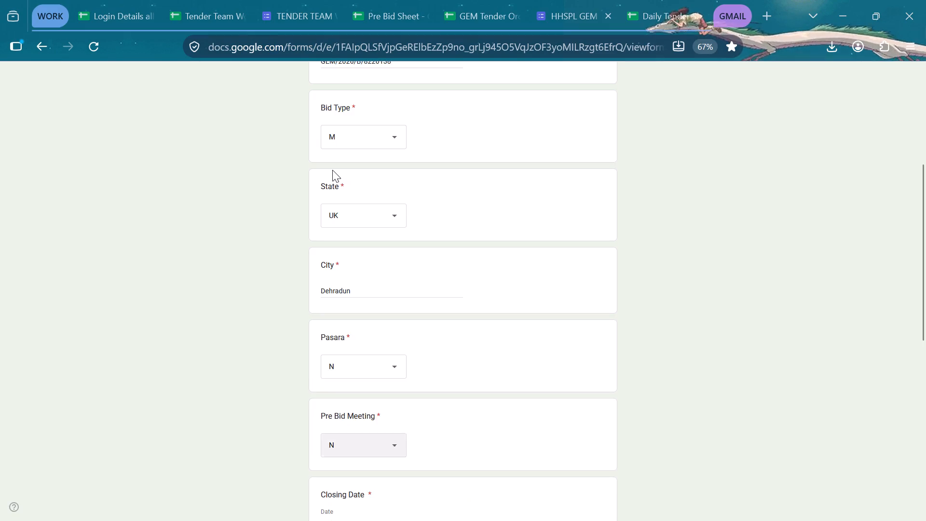
key("Tab")
key("1")
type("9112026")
Check the bid's quantity in the bid list and enter 100 in the tender form.
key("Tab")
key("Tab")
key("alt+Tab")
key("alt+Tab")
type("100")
scroll(332, 170, "down", 6)
left_click(326, 434)
Go to page 3 of the bid list and close the bid document GeM-Bidding-10110659.pdf.
key("alt+Tab")
scroll(327, 175, "up", 1)
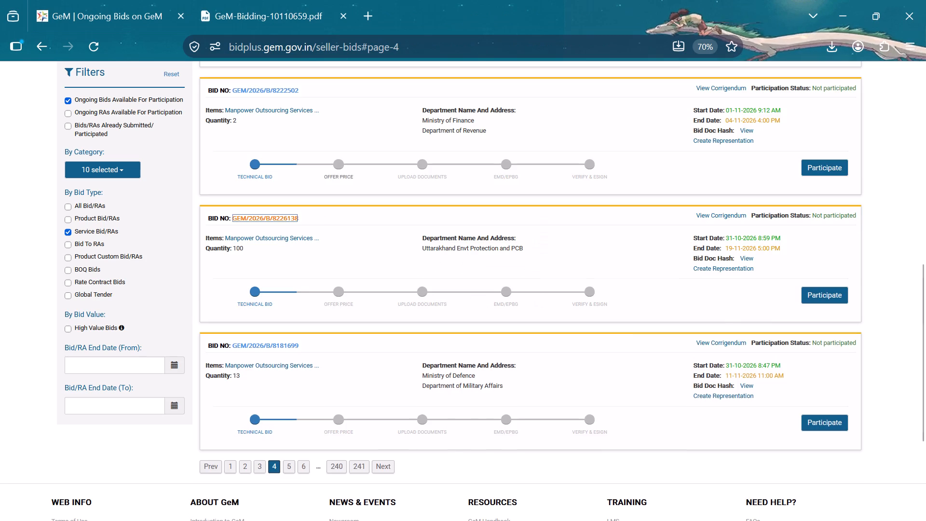
scroll(327, 175, "up", 2)
scroll(311, 196, "down", 7)
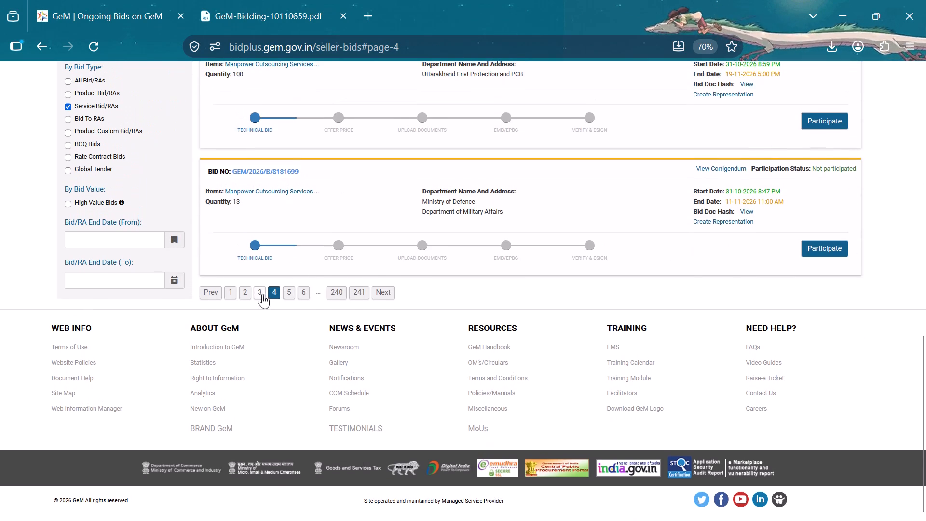
left_click(261, 293)
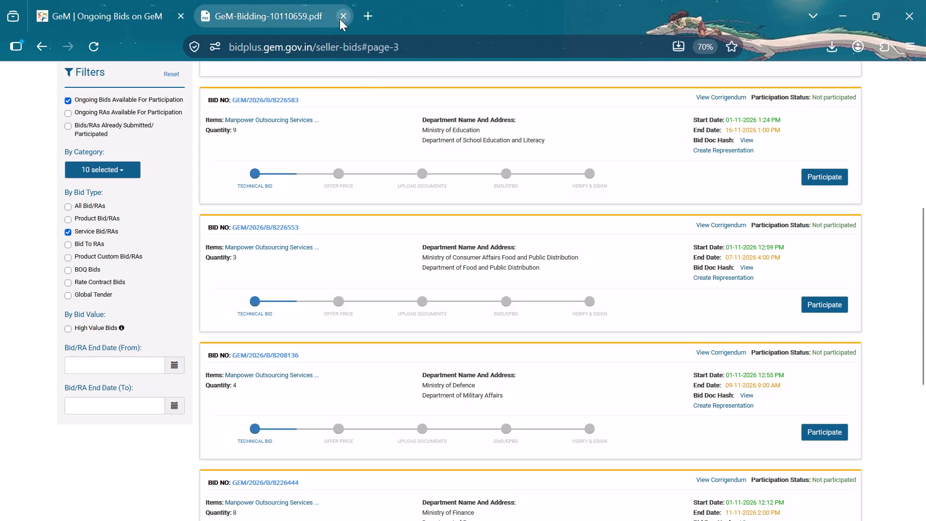
left_click(340, 18)
scroll(344, 264, "down", 1)
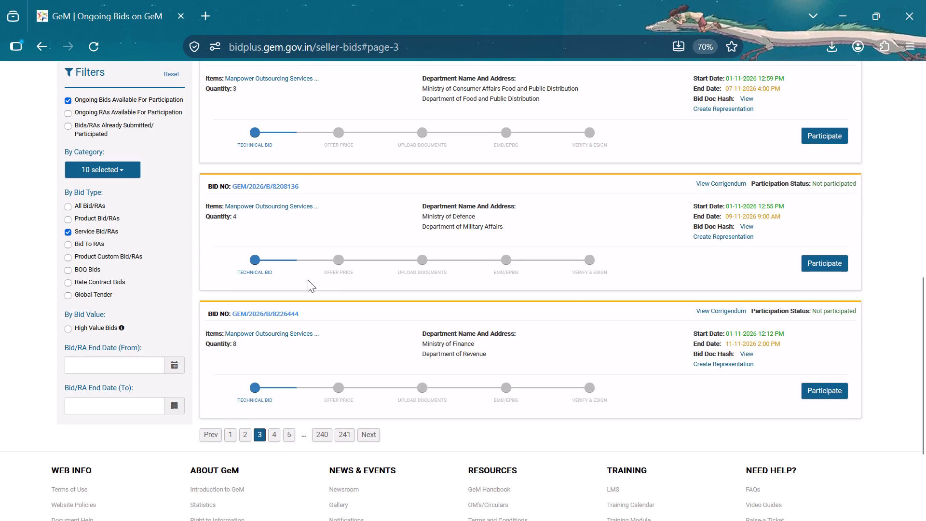
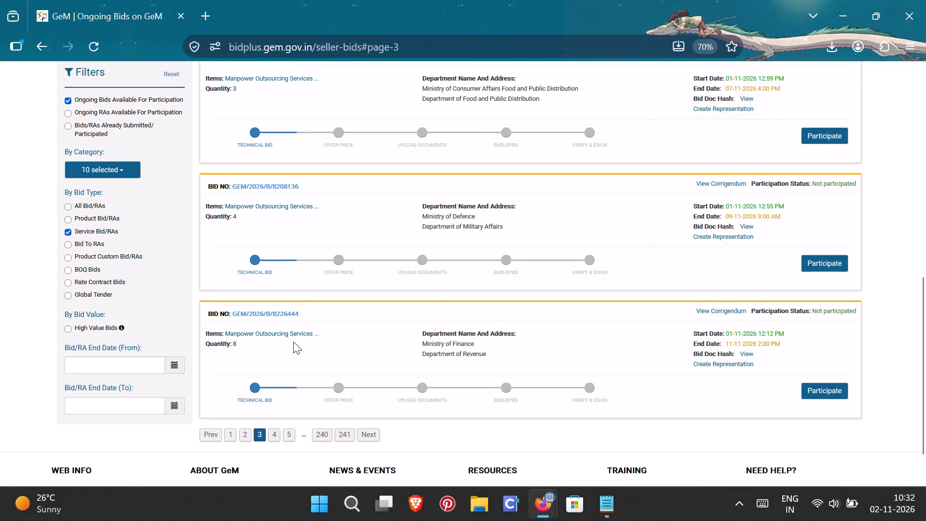
Open bid GEM/2026/B/8226444 from the bid list and review its eligibility criteria, service details and required documents.
left_click(289, 316)
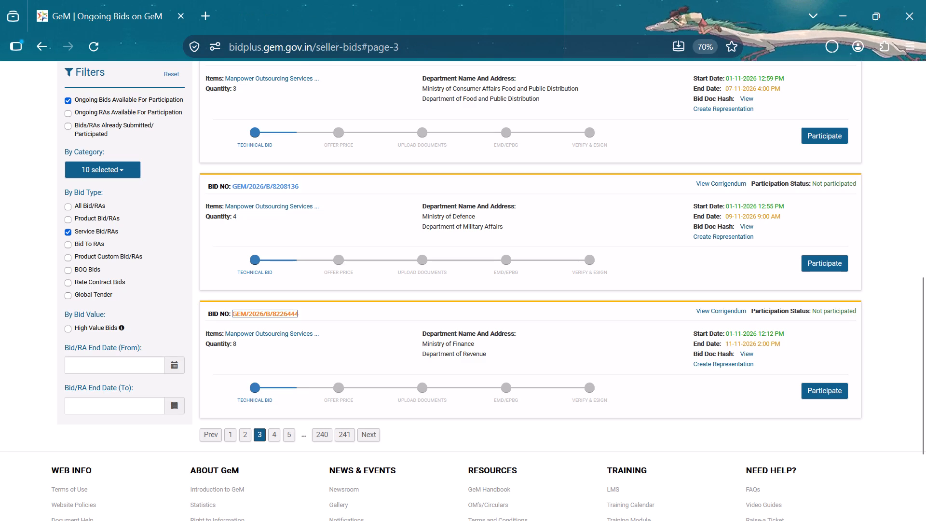
left_click(374, 217)
scroll(491, 294, "down", 7)
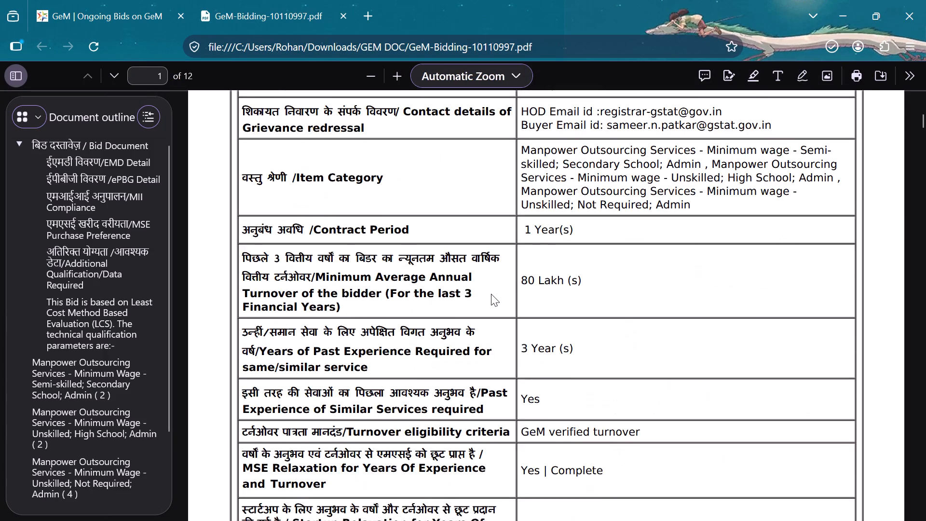
scroll(491, 294, "down", 19)
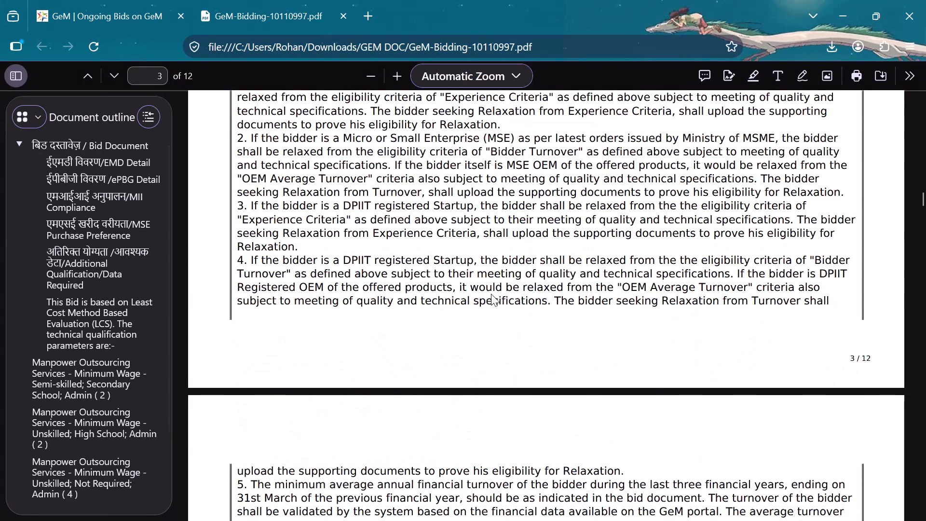
scroll(491, 294, "down", 19)
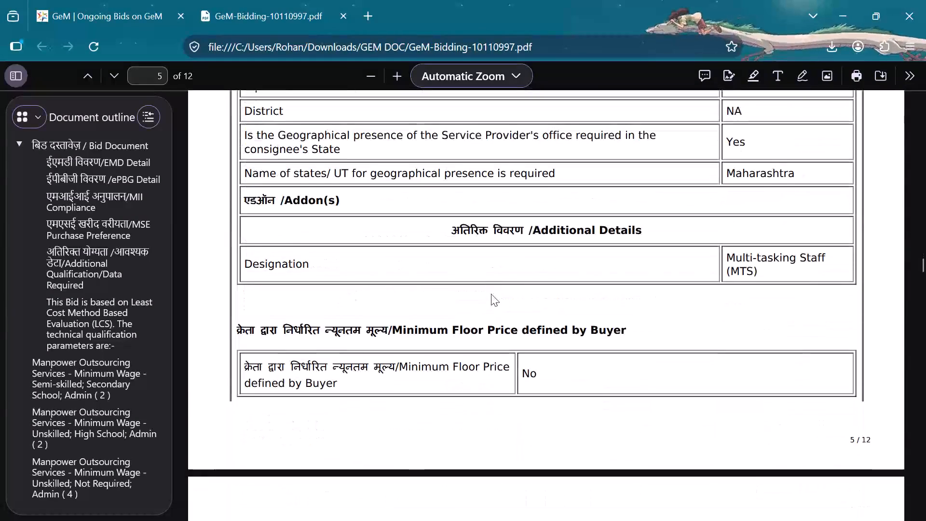
scroll(491, 294, "down", 4)
scroll(491, 294, "up", 19)
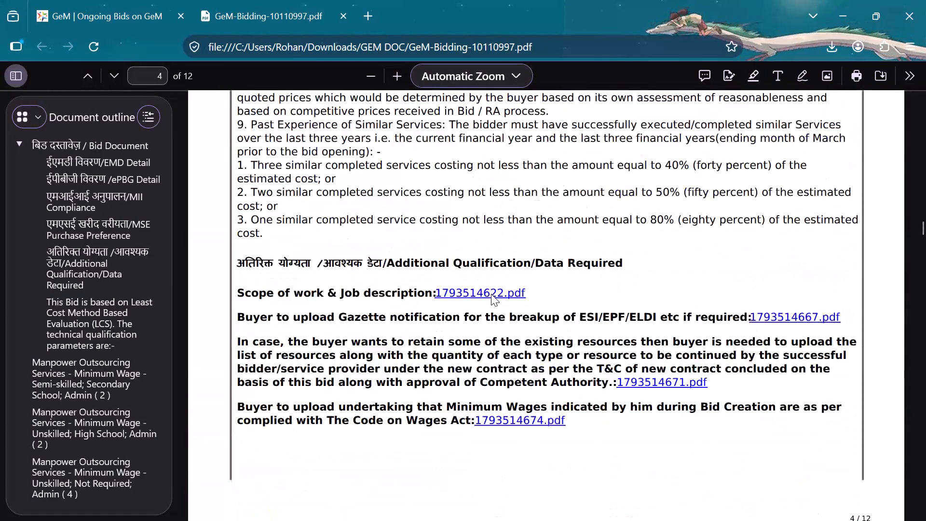
scroll(491, 294, "up", 16)
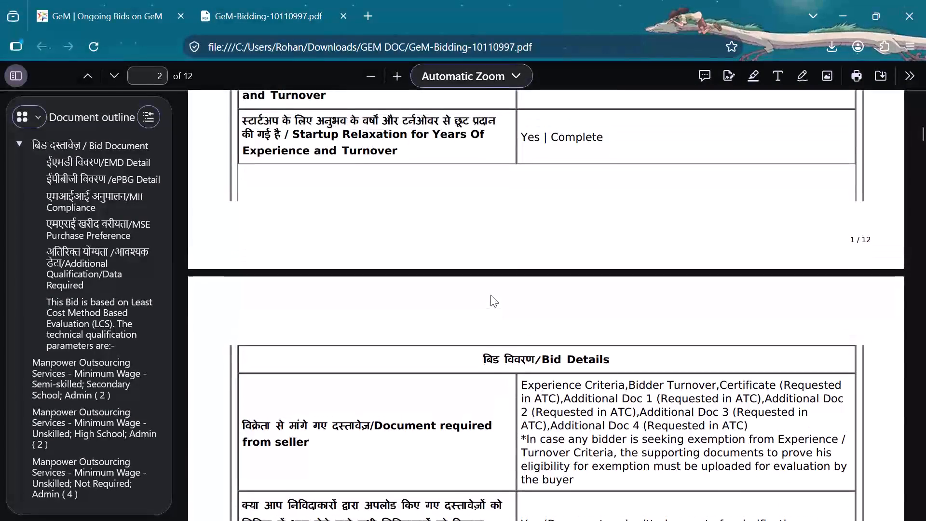
Copy bid number GEM/2026/B/8226444 from the bid document into a new tender form response.
key("ctrl+Up")
double_click(751, 179)
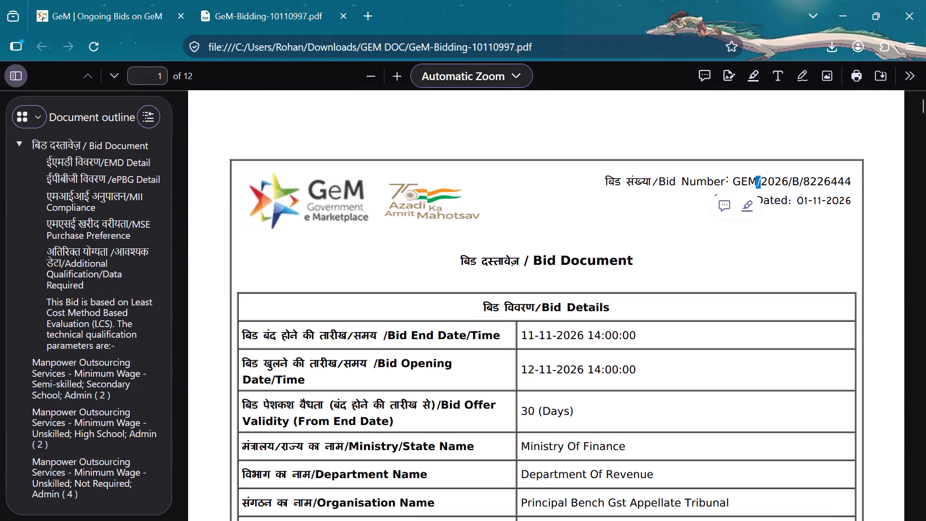
double_click(748, 180)
key("ctrl+shift+Right")
key("ctrl+shift+Right")
key("ctrl+shift+Right")
key("ctrl+c")
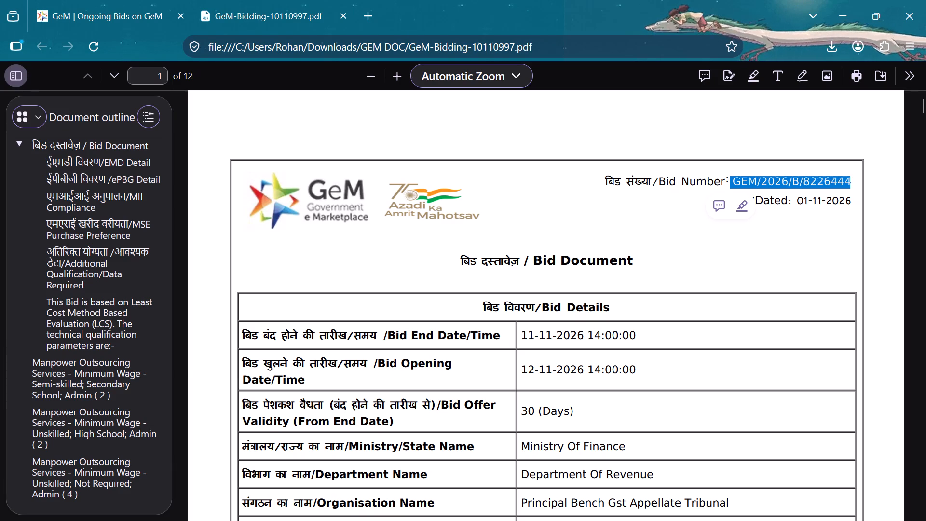
key("alt+Tab")
left_click(396, 225)
key("alt+Tab")
key("alt+Tab")
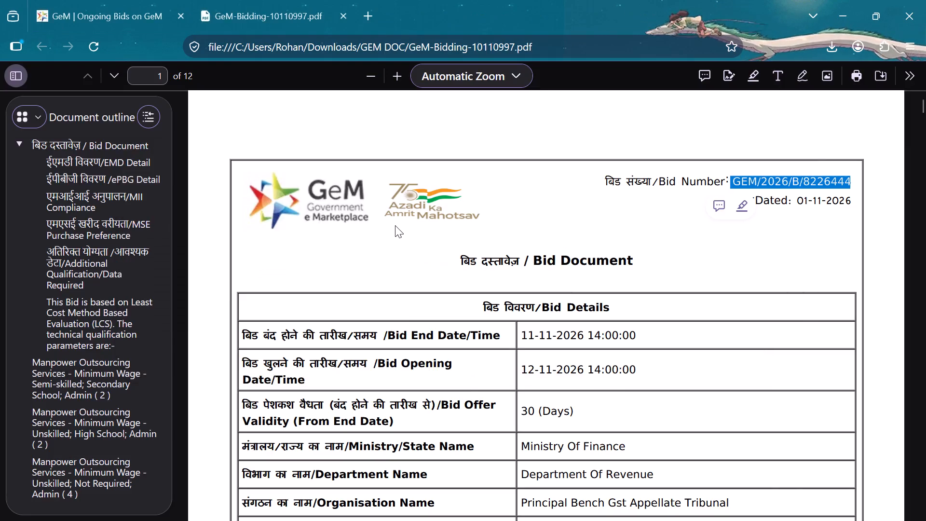
left_click(362, 297, "ctrl")
key("ctrl+v")
key("Tab")
Check the bid details in the document and set the form's Bid Type to M.
key("alt+Tab")
scroll(362, 297, "down", 5)
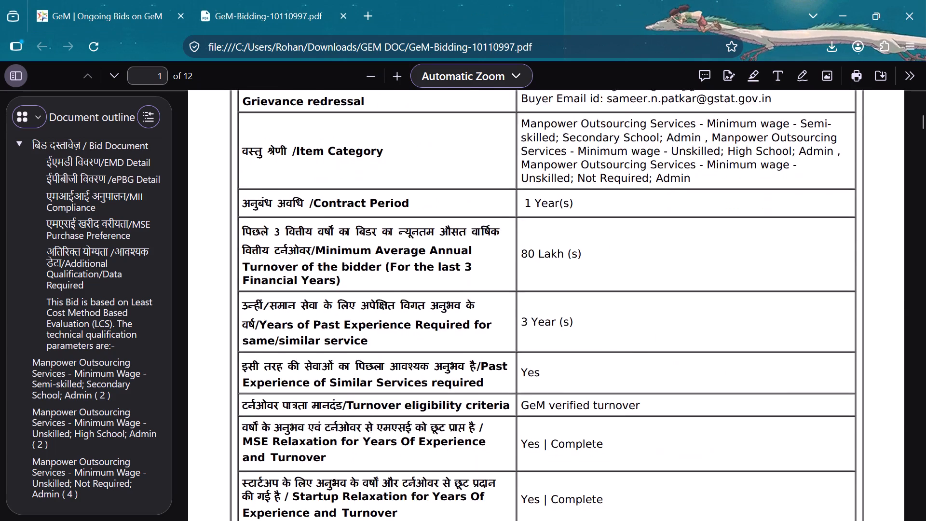
scroll(362, 297, "down", 8)
key("alt+Tab")
key("m")
key("Tab")
Find the consignee's location in the bid document and set the form's State to MH and City to Mumbai.
key("alt+Tab")
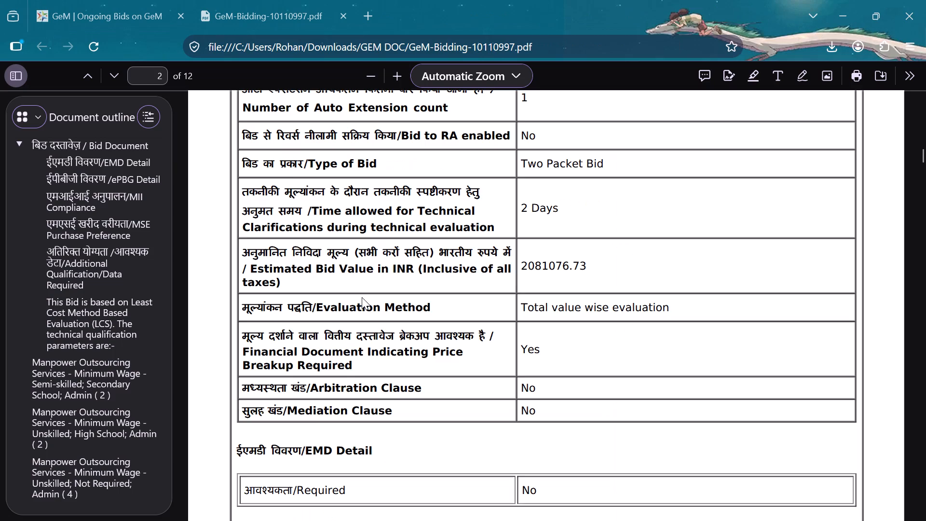
scroll(362, 297, "down", 20)
scroll(362, 297, "down", 4)
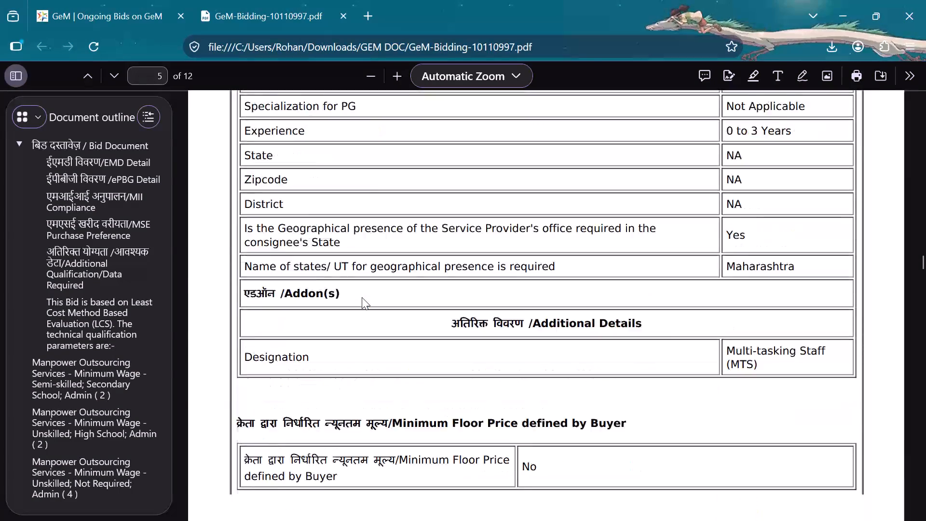
scroll(362, 297, "down", 12)
key("alt+Tab")
type("mm")
key("Tab")
type("Muba")
key("BackSpace")
key("m")
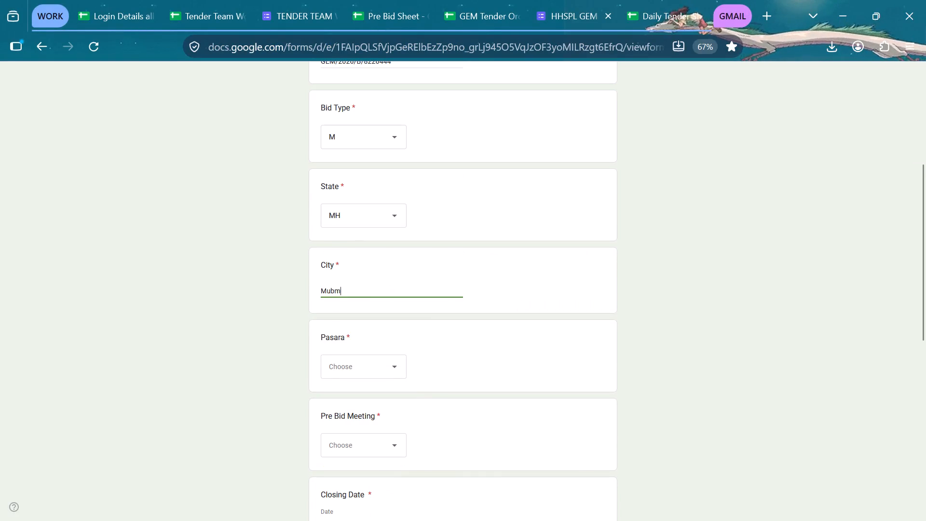
key("BackSpace")
key("BackSpace")
type("mbai")
Set both Pasara and Pre Bid Meeting to N in the tender form.
key("Tab")
key("n")
key("Tab")
key("n")
Check the bid's end date in the bid list and set the form's Closing Date to 11-11-2026.
key("alt+Tab")
left_click(107, 0)
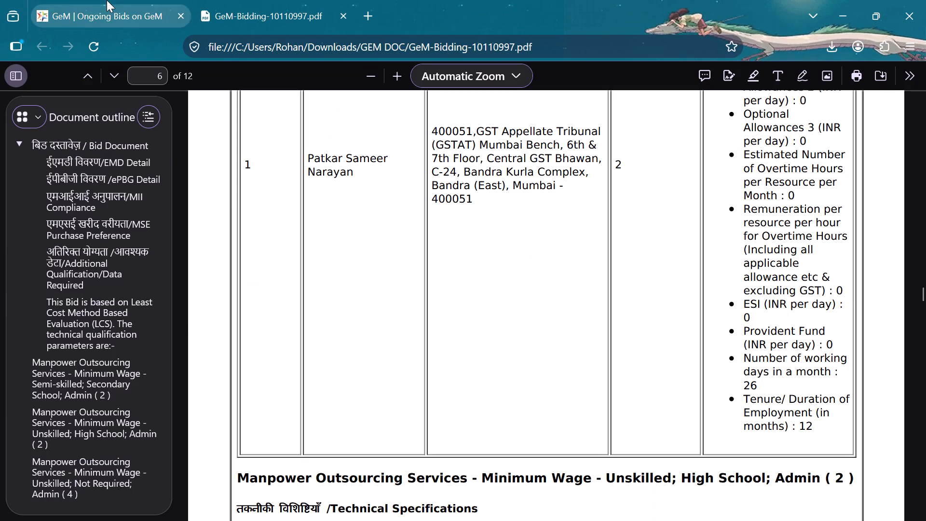
key("alt+Tab")
key("Tab")
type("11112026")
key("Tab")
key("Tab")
Check the bid's quantity in the bid list and enter 8 in the tender form.
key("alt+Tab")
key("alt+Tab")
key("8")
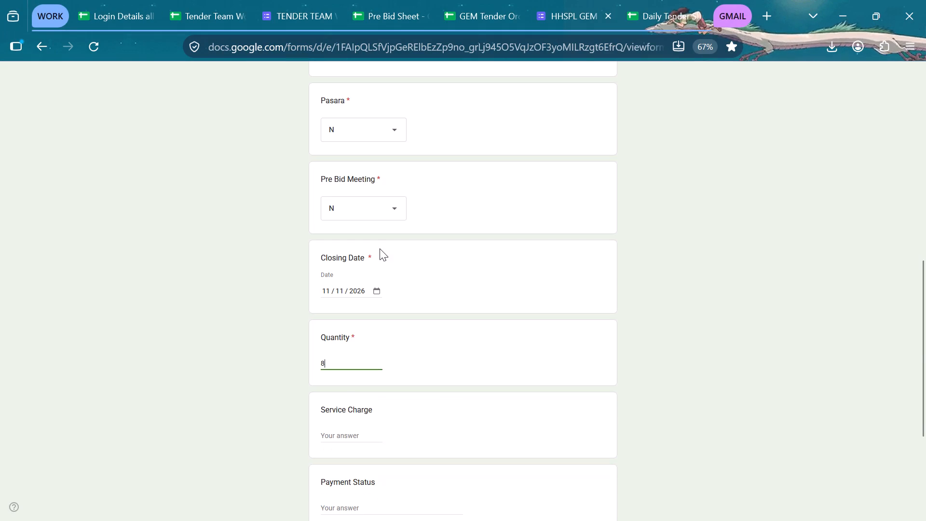
Submit the completed tender form for bid GEM/2026/B/8226444.
scroll(380, 248, "down", 7)
left_click(319, 446)
left_click(324, 430)
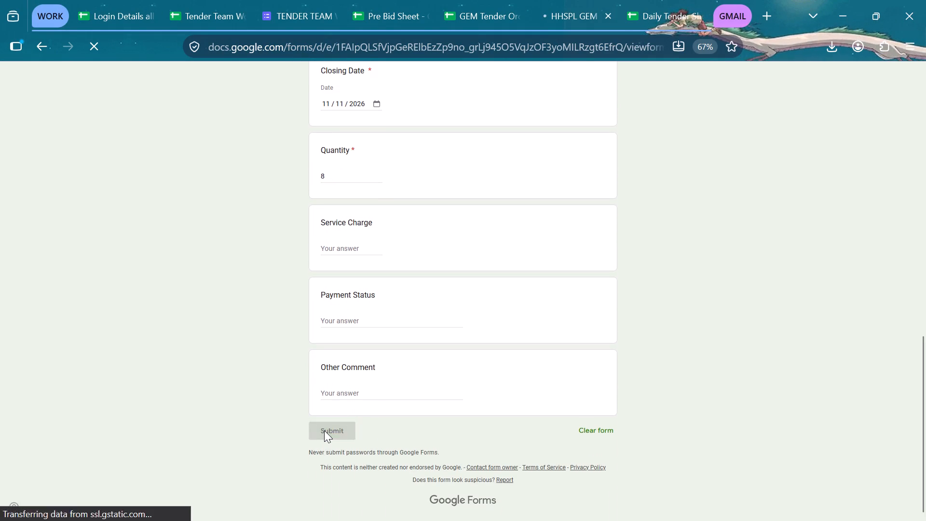
Launch Excel and open the recent workbook ATTENDACE REPORT W.
type("ex")
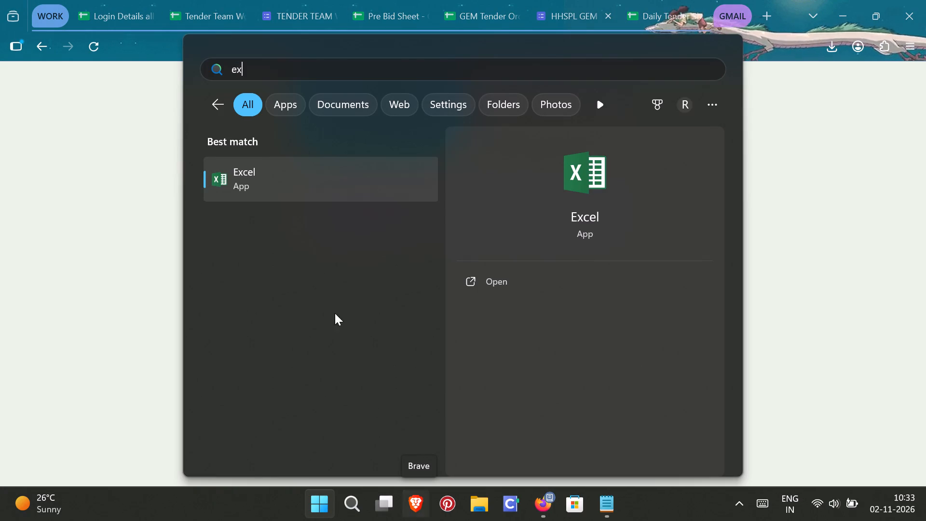
left_click(285, 182)
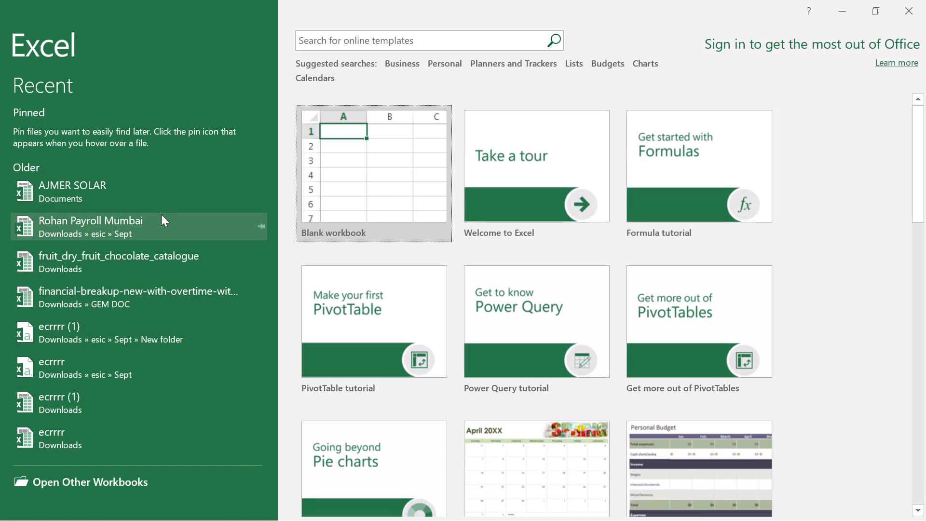
key("a")
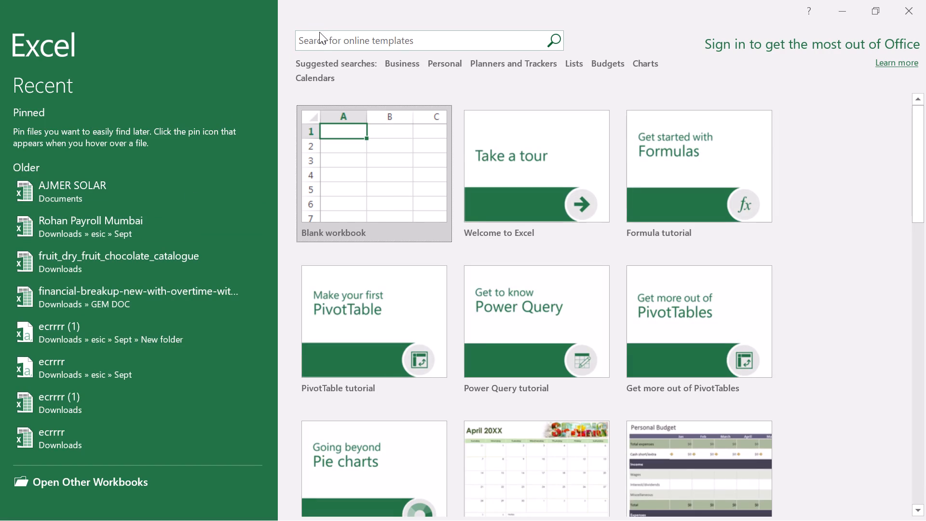
left_click(134, 493)
left_click(135, 482)
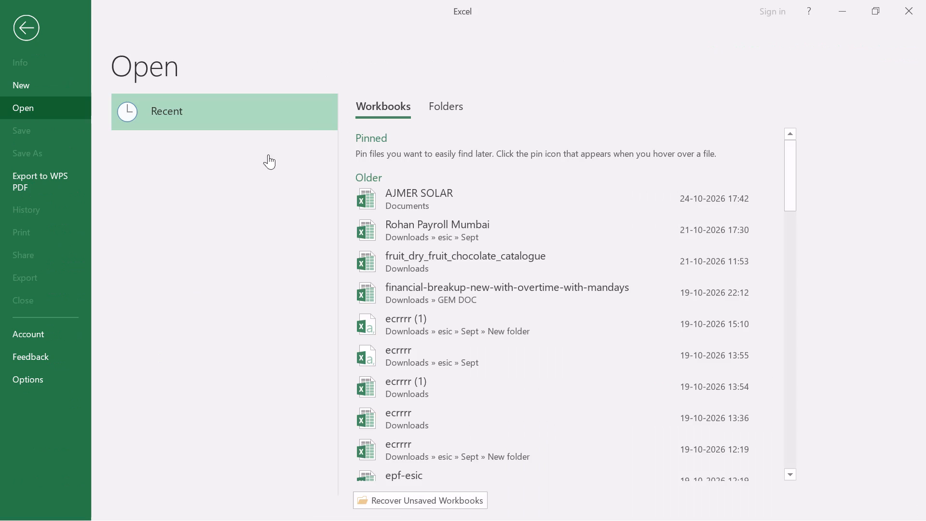
scroll(472, 313, "down", 3)
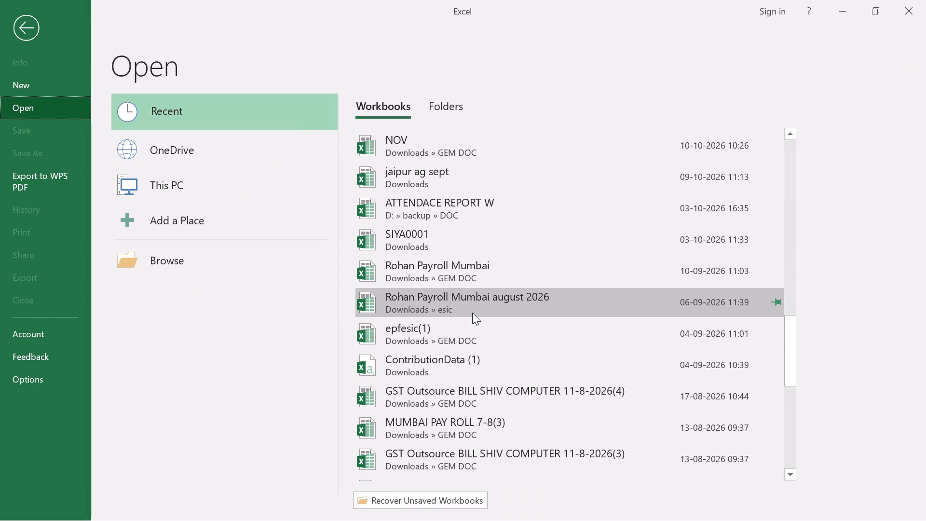
left_click(468, 210)
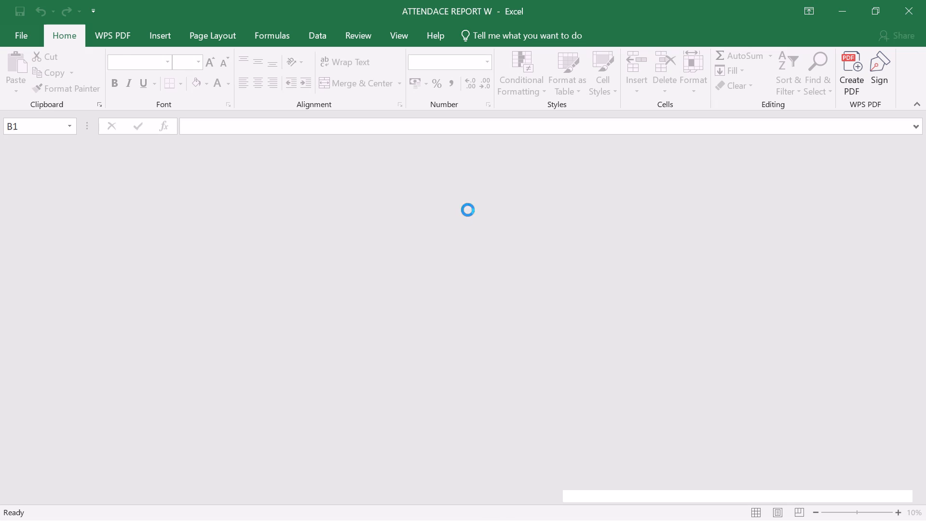
left_click(468, 210)
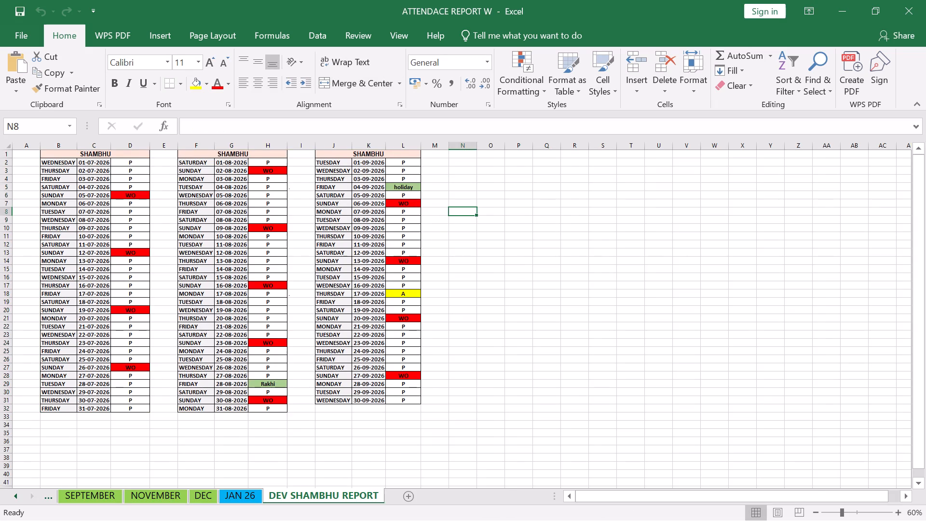
Examine the days, dates and attendance marks in the September 2026 block of the attendance sheet.
scroll(462, 211, "up", 1)
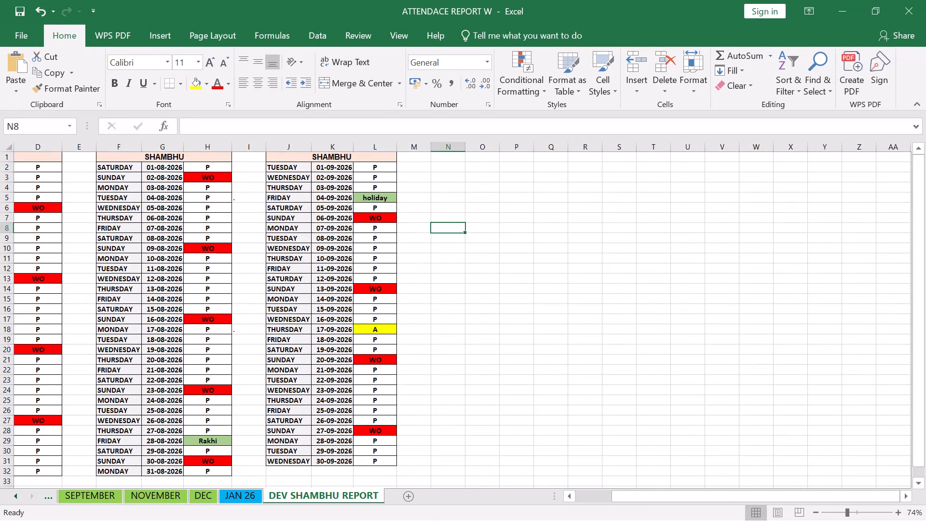
left_click(319, 161)
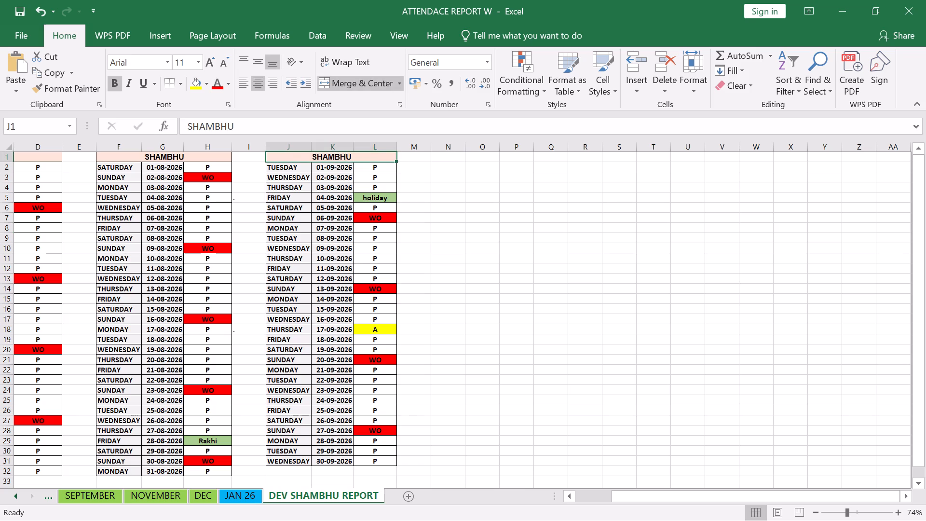
left_click_drag(297, 165, 298, 471)
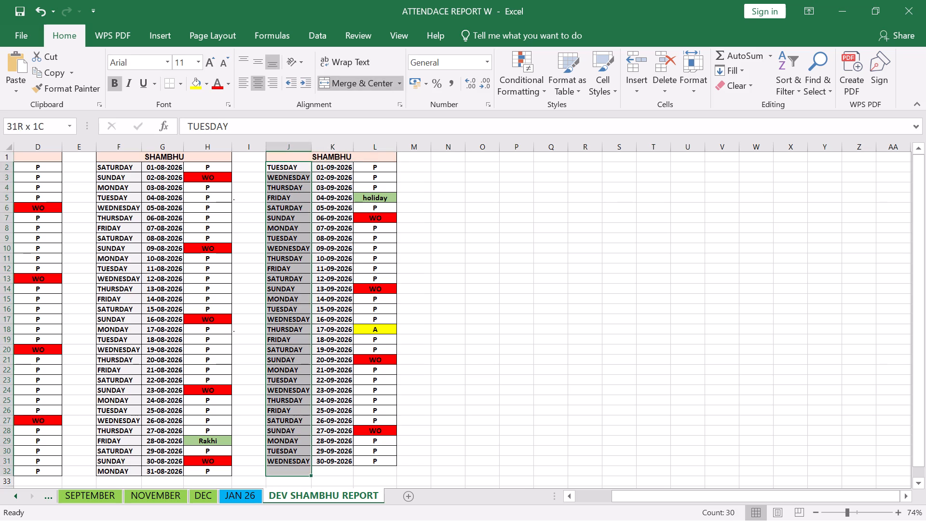
left_click_drag(298, 471, 299, 459)
left_click_drag(330, 165, 332, 198)
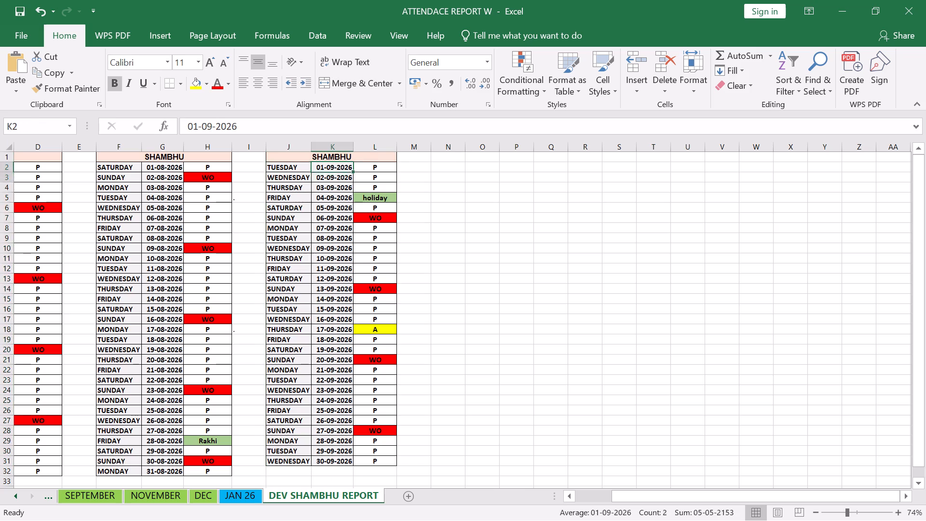
left_click_drag(332, 198, 331, 462)
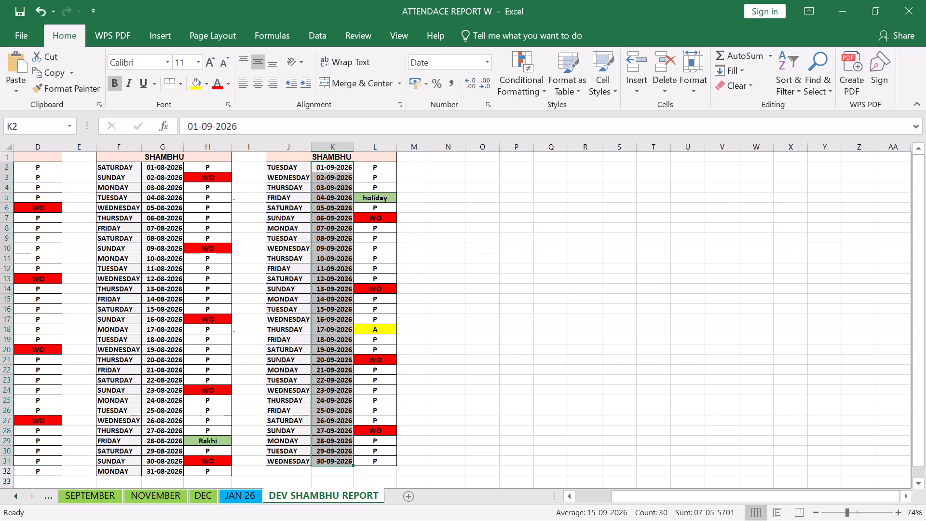
left_click_drag(387, 166, 374, 280)
left_click(349, 220)
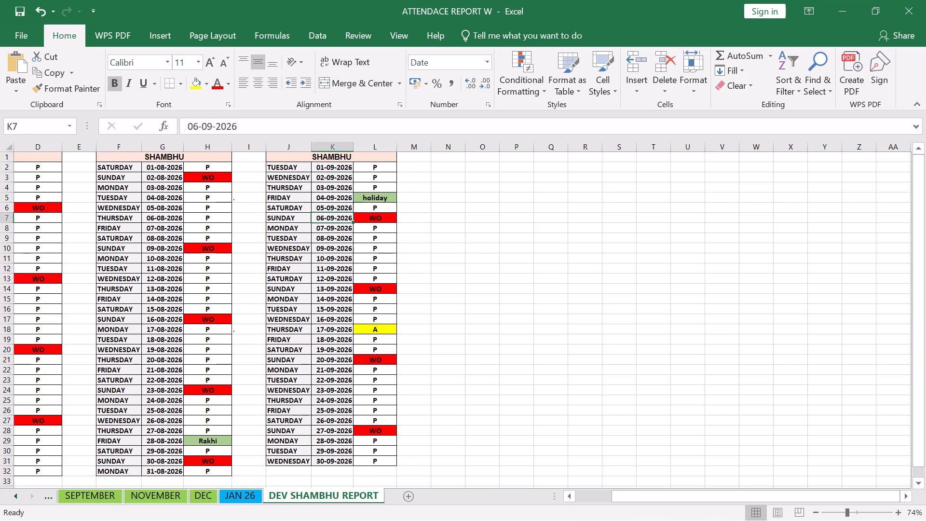
left_click(380, 216)
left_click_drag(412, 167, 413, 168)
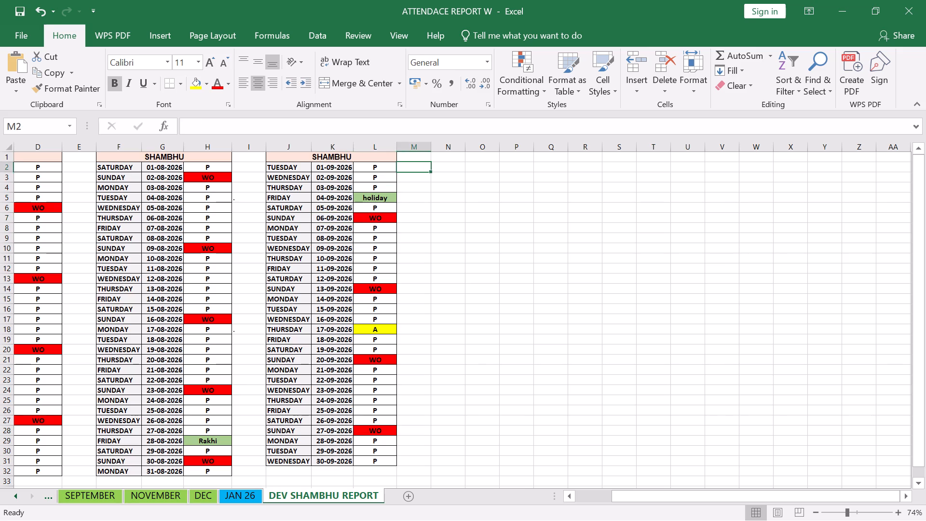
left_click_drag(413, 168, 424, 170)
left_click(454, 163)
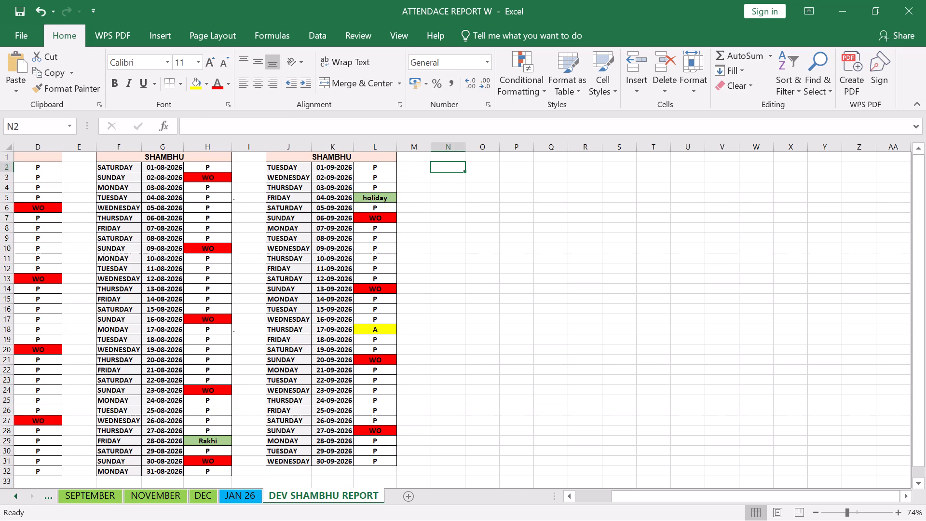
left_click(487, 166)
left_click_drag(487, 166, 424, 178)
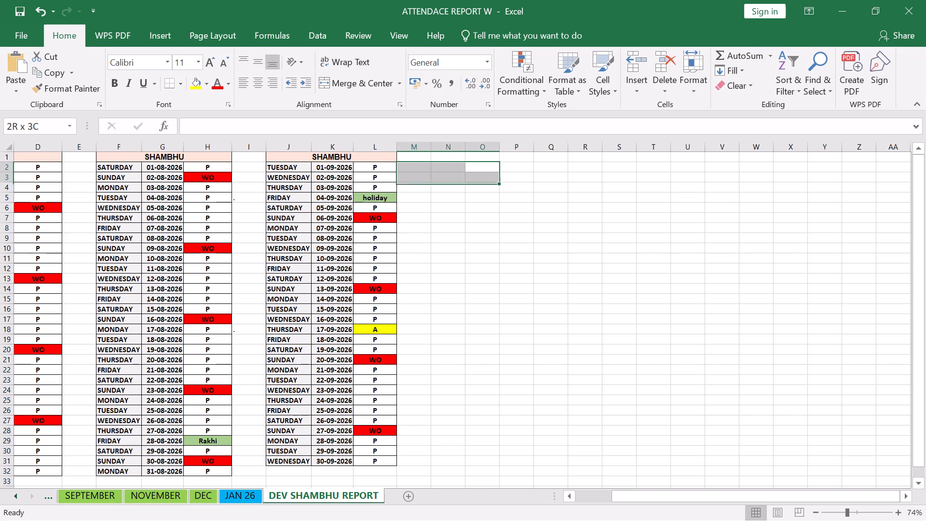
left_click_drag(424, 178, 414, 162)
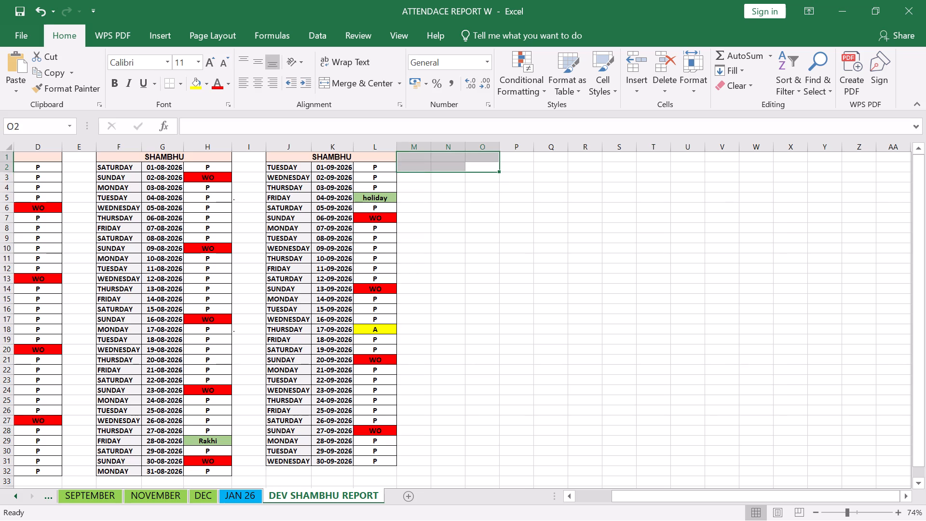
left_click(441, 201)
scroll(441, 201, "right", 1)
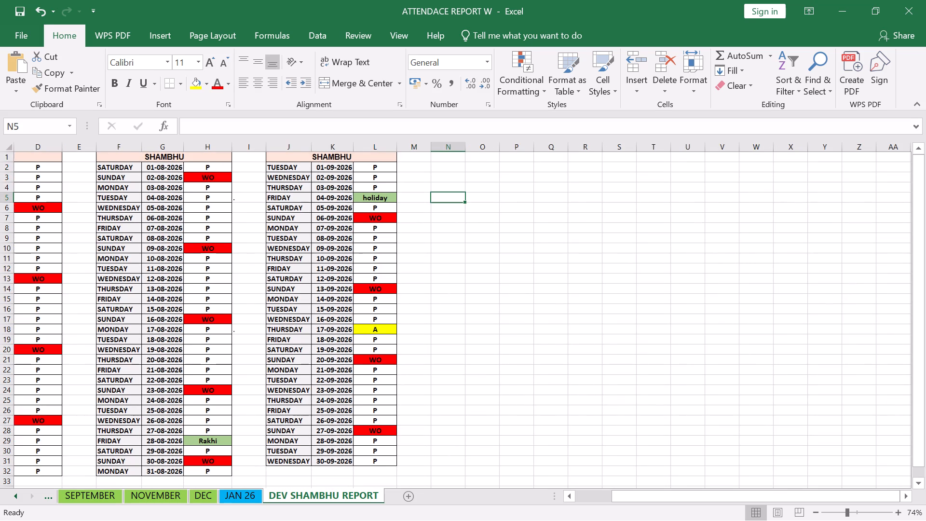
Close the ATTENDACE REPORT W workbook.
scroll(467, 233, "up", 1)
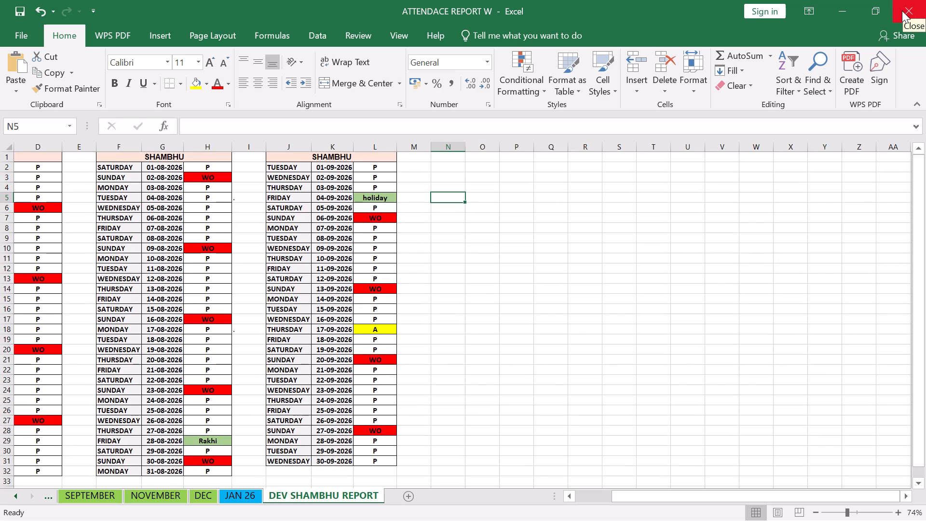
left_click(902, 11)
Switch to the browser and start another blank response in the HHSPL GEM Tender form.
left_click(378, 227)
left_click(380, 223)
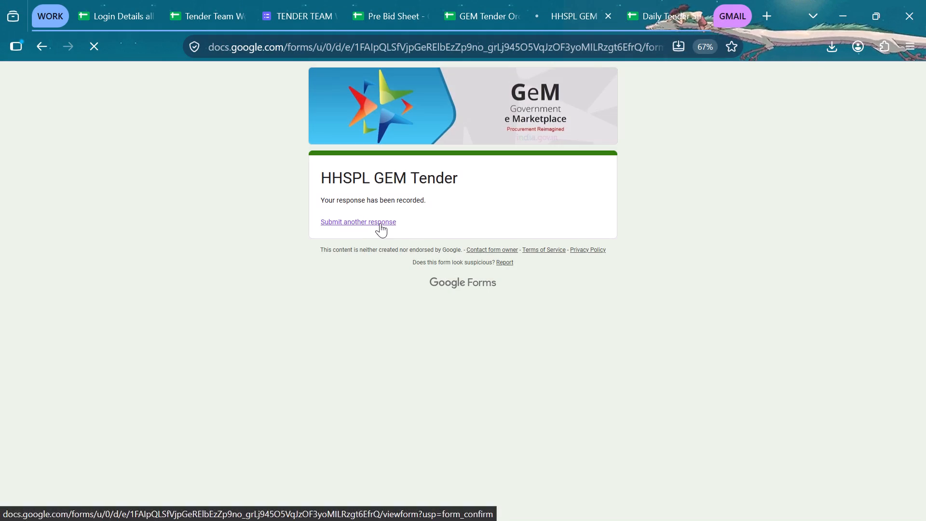
Look through the ongoing service bids and open the bid document of the Ministry of Education bid GEM/2026/B/8226583.
key("alt+Tab")
scroll(380, 223, "up", 1)
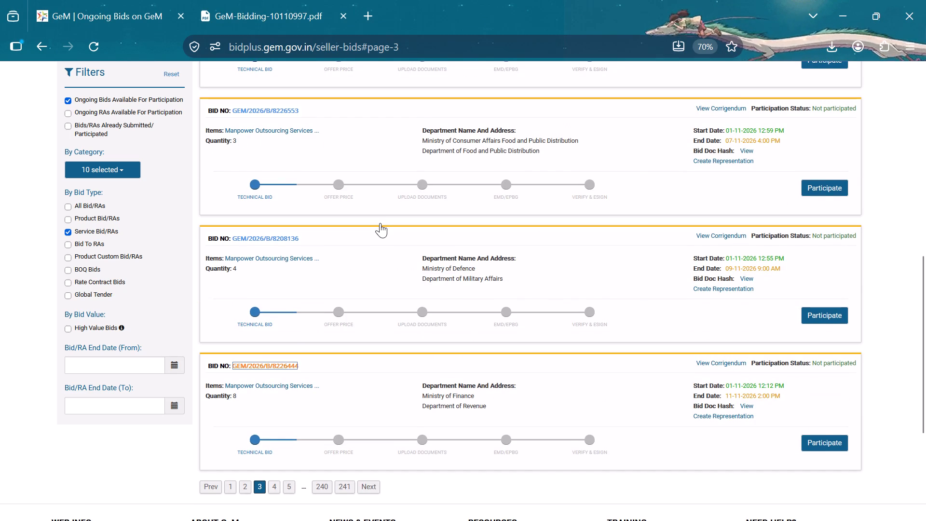
scroll(380, 223, "up", 2)
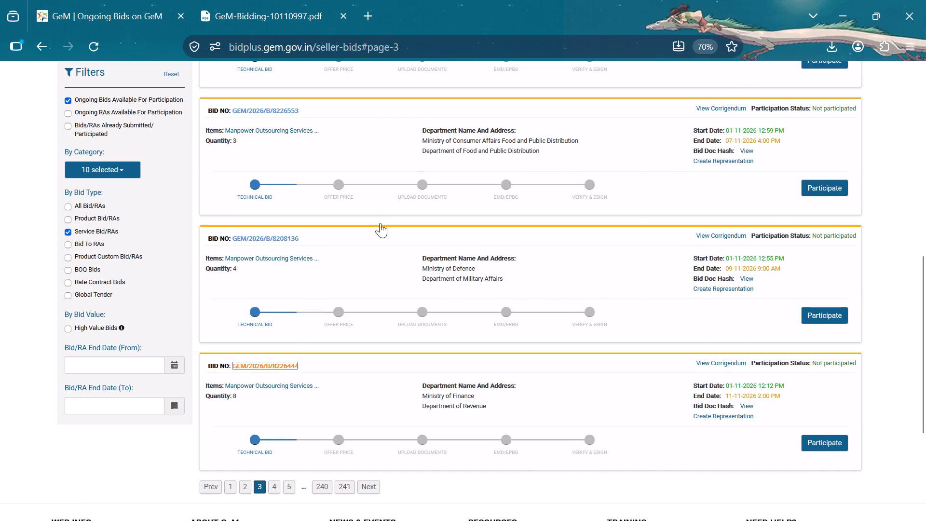
scroll(380, 223, "up", 2)
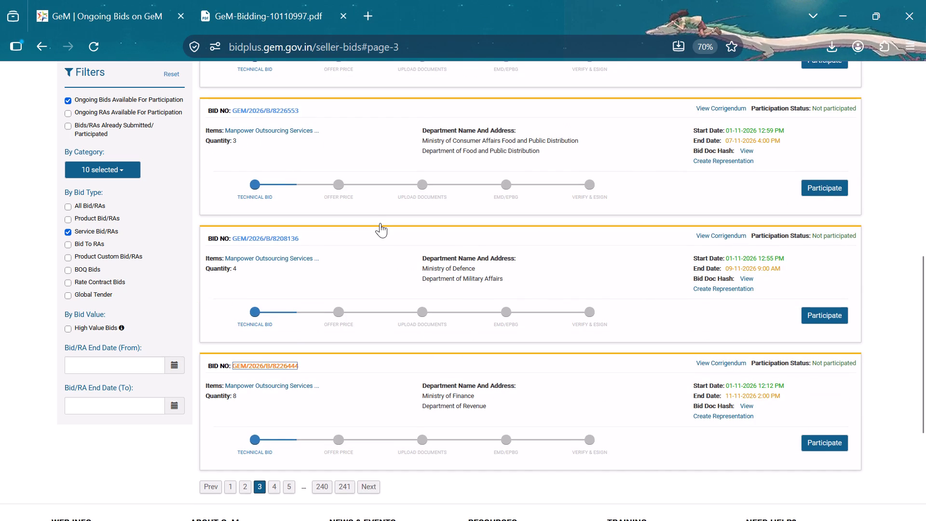
scroll(380, 223, "up", 1)
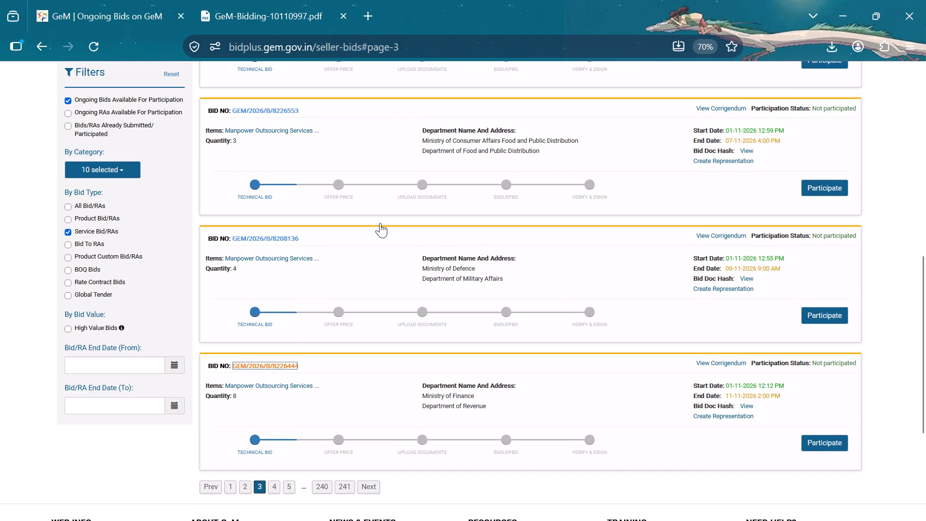
scroll(380, 223, "up", 2)
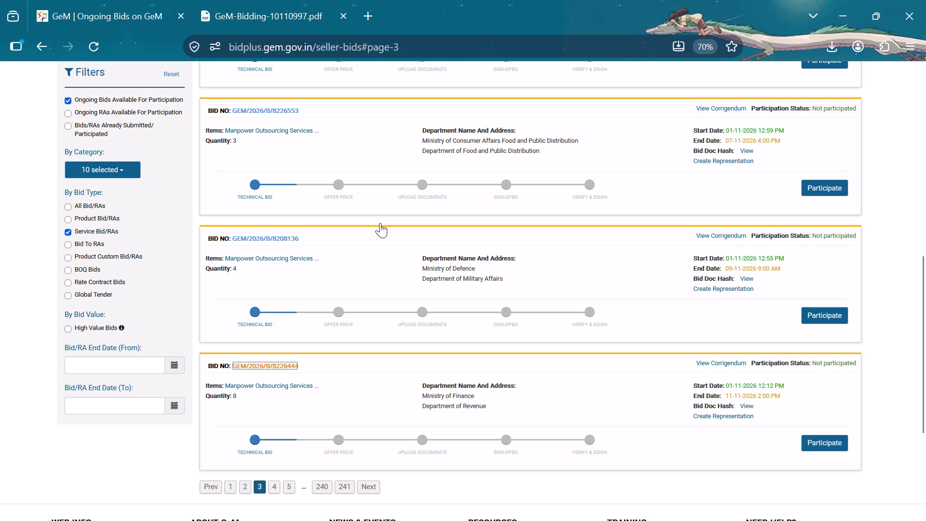
scroll(380, 223, "up", 2)
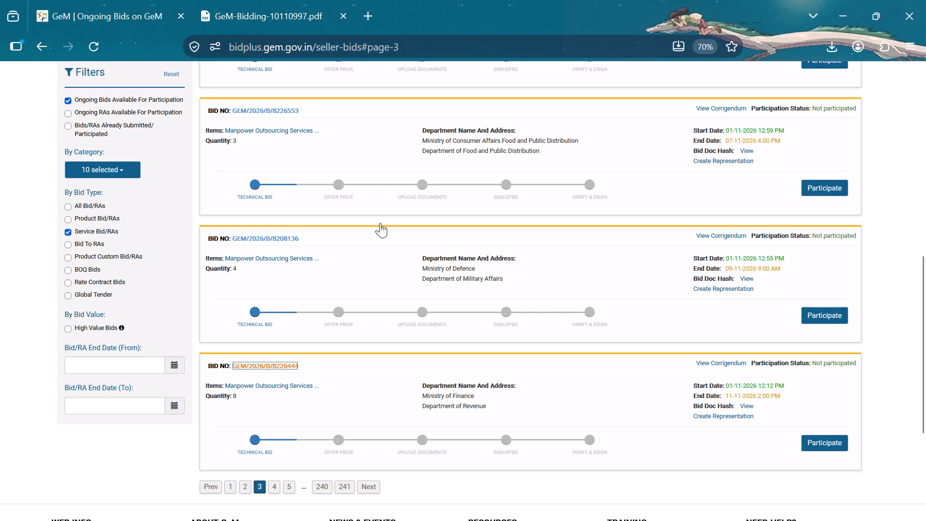
scroll(380, 223, "up", 1)
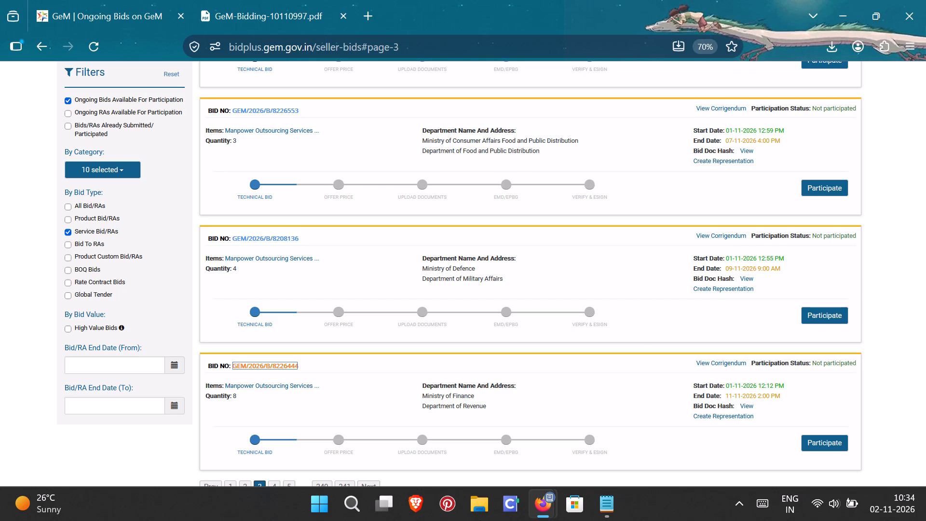
scroll(381, 245, "up", 2)
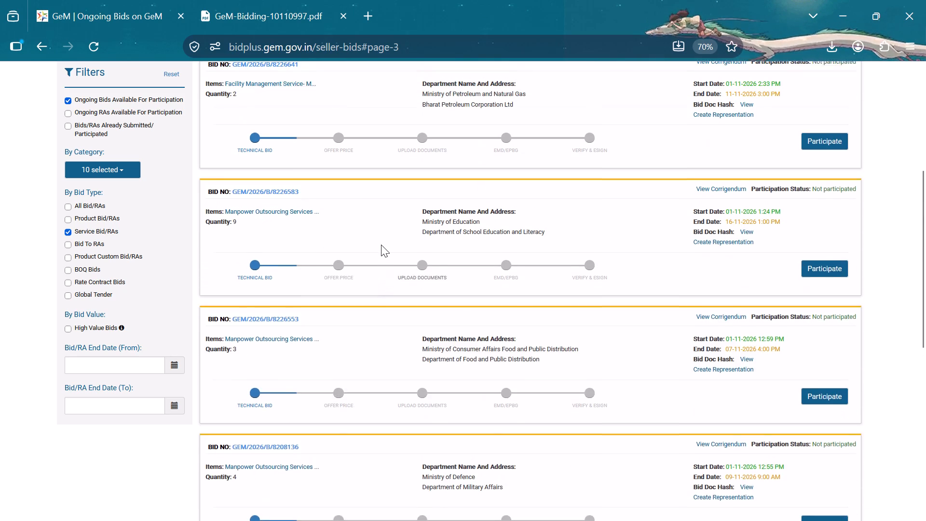
scroll(381, 245, "up", 2)
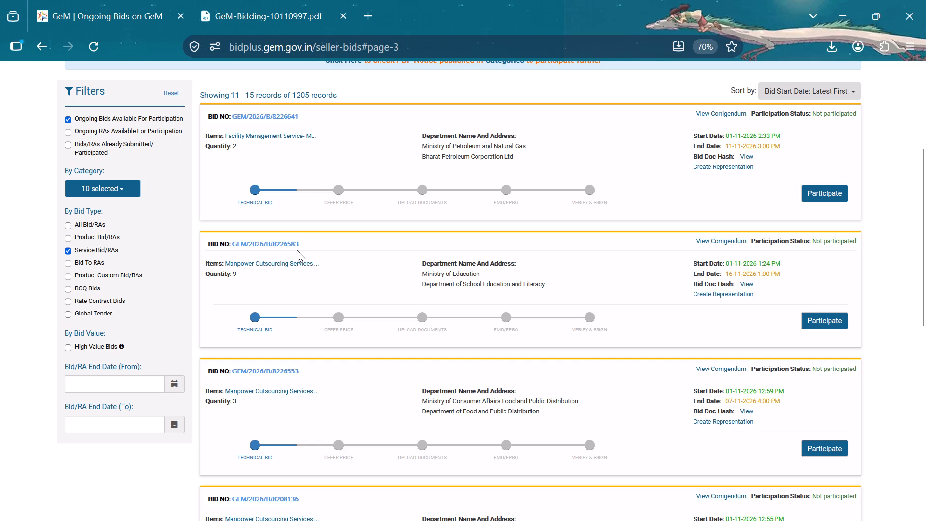
left_click(293, 240)
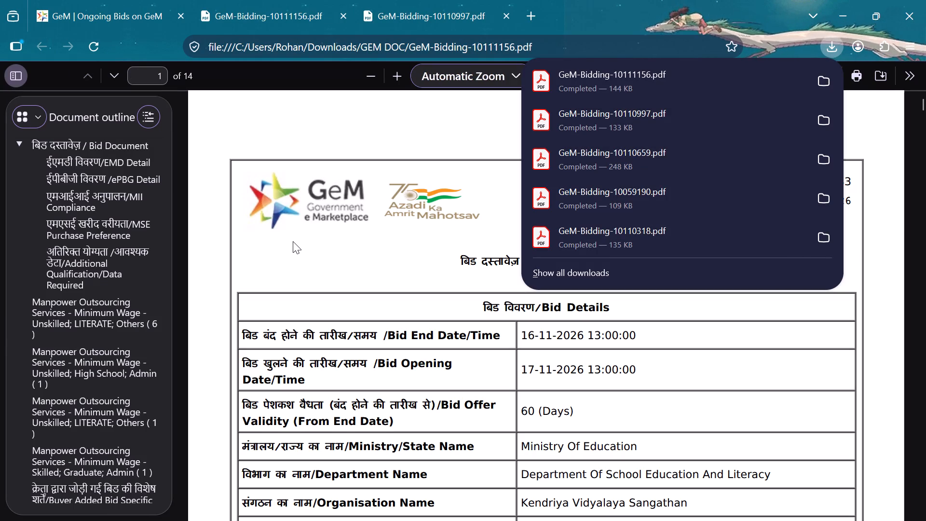
left_click(385, 261)
Close the previous bid's document, GeM-Bidding-10110997.pdf.
left_click(485, 0)
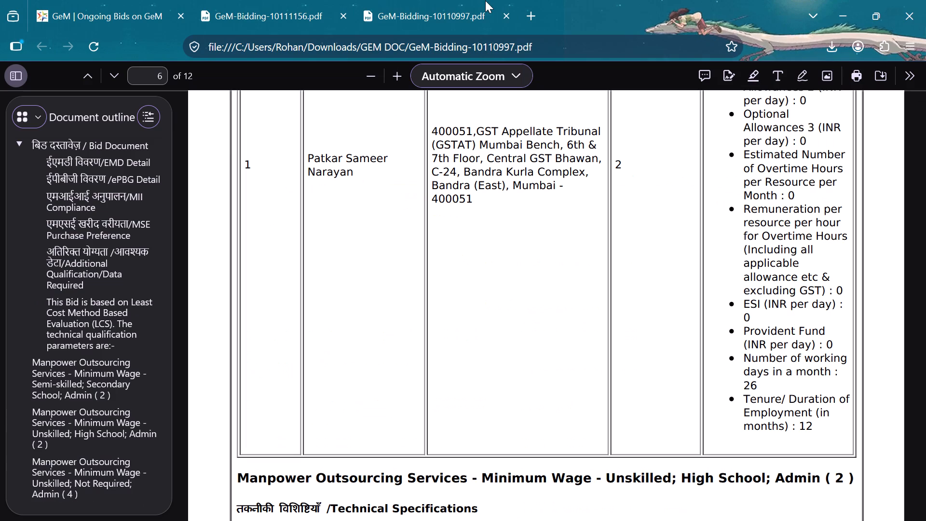
left_click(506, 14)
Copy the bid number GEM/2026/B/8226583 from the bid document into the tender form's GEM Id field.
double_click(736, 183)
key("ctrl+shift+Right")
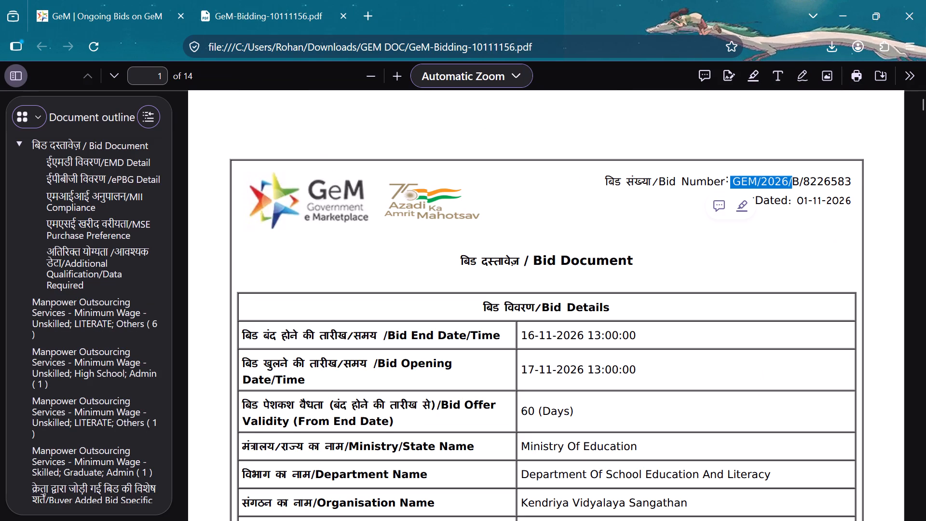
key("ctrl+shift+Right")
key("ctrl+shift+Right")
key("ctrl+c")
scroll(611, 256, "down", 8)
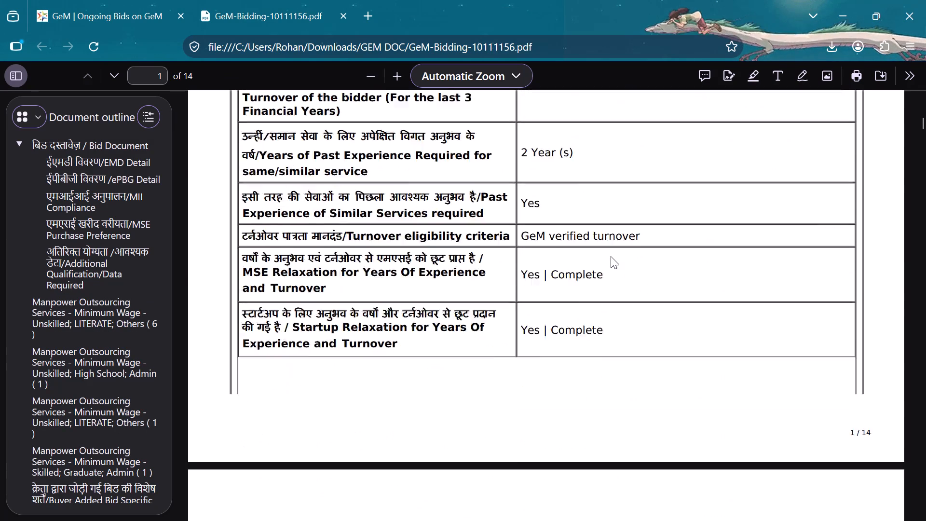
scroll(611, 256, "down", 4)
key("alt+Tab")
left_click(396, 292)
key("ctrl+v")
key("Tab")
Check the bid document and set the tender form's Bid Type to M.
key("alt+Tab")
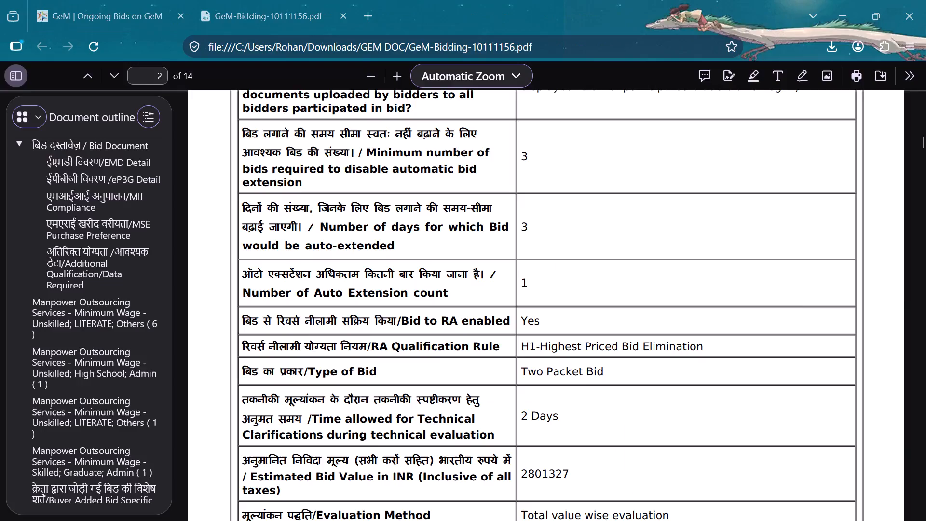
key("alt+Tab")
key("m")
key("Tab")
Find the consignee's state in the bid document and set the tender form's State to GJ.
key("alt+Tab")
scroll(396, 292, "down", 15)
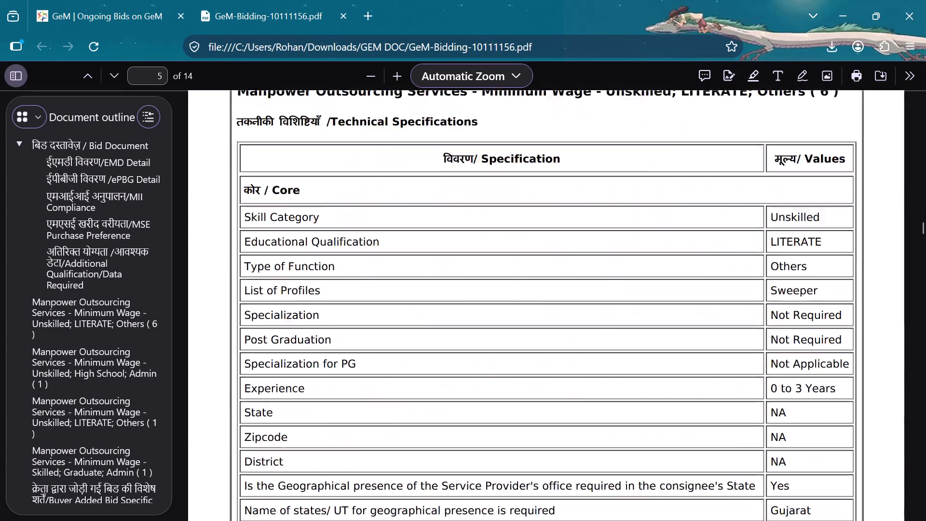
scroll(396, 292, "down", 14)
scroll(415, 363, "down", 2)
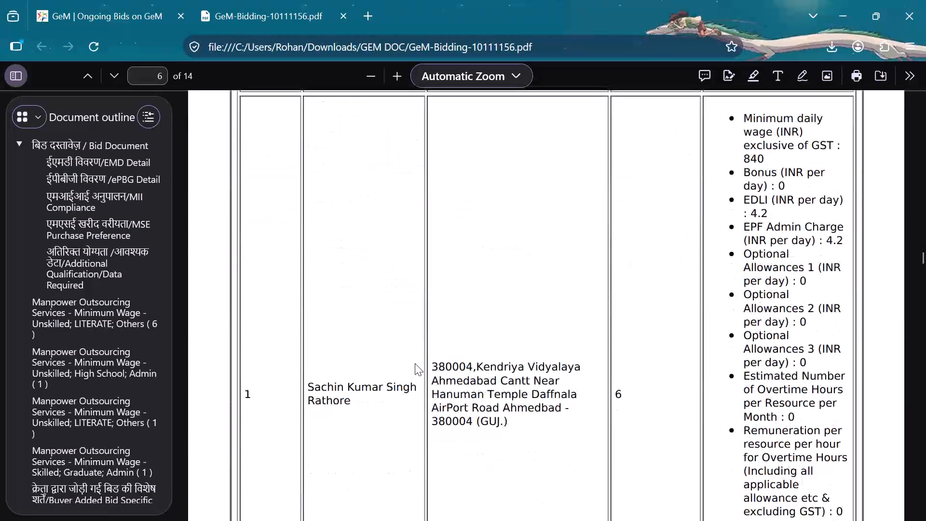
scroll(415, 363, "down", 3)
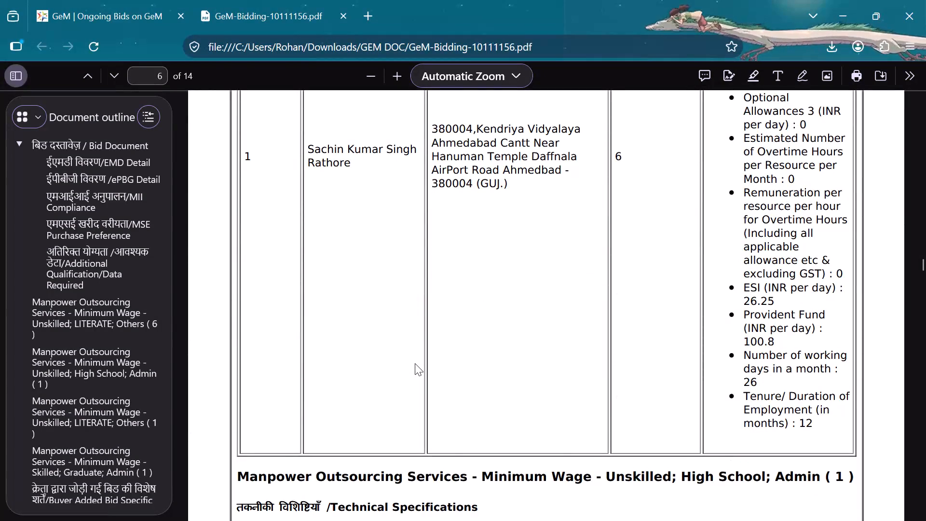
key("alt+Tab")
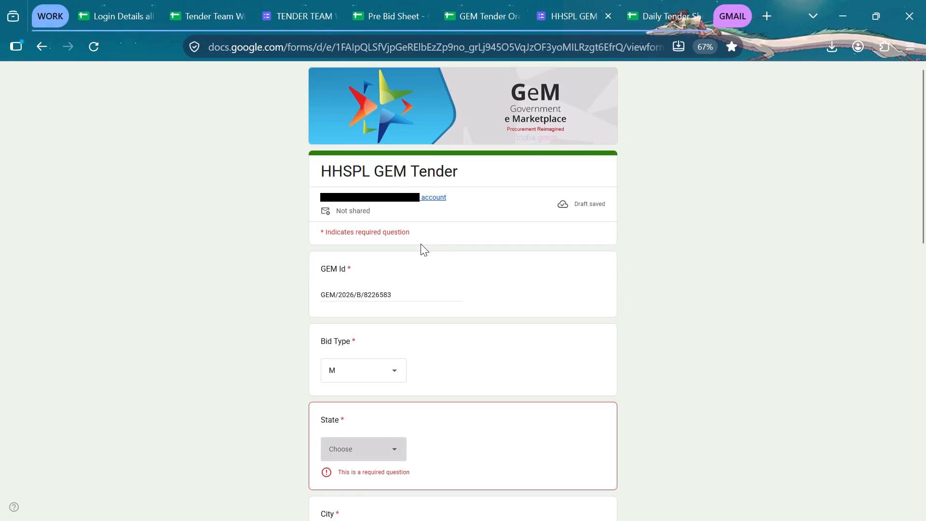
type("gj")
key("Tab")
Copy the city name Ahmedbad from the consignee address in the bid document into the form's City field.
key("alt+Tab")
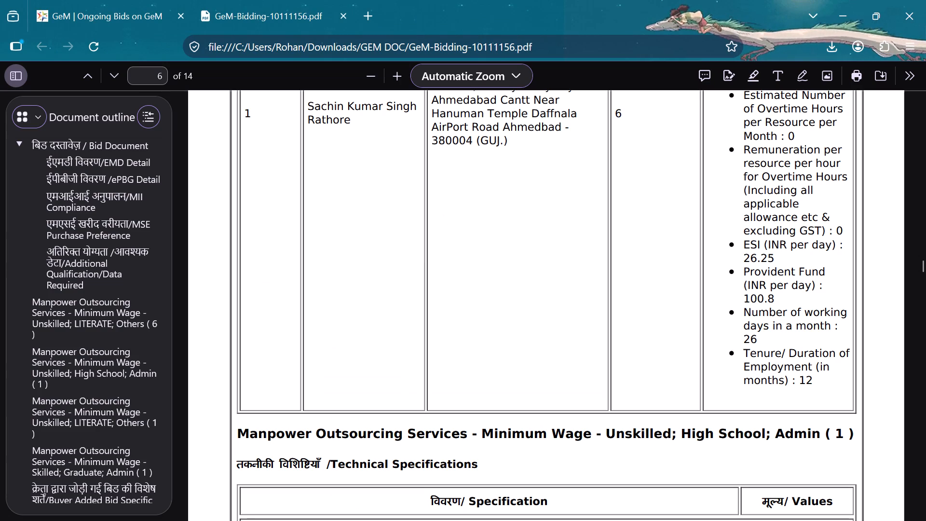
double_click(543, 130)
key("ctrl+c")
key("alt+Tab")
key("ctrl+v")
key("Tab")
Set the two form fields that follow City to N.
key("n")
key("Tab")
key("n")
Check the bid's end date in the bid list and enter 16-11-2026 in the tender form.
key("alt+Tab")
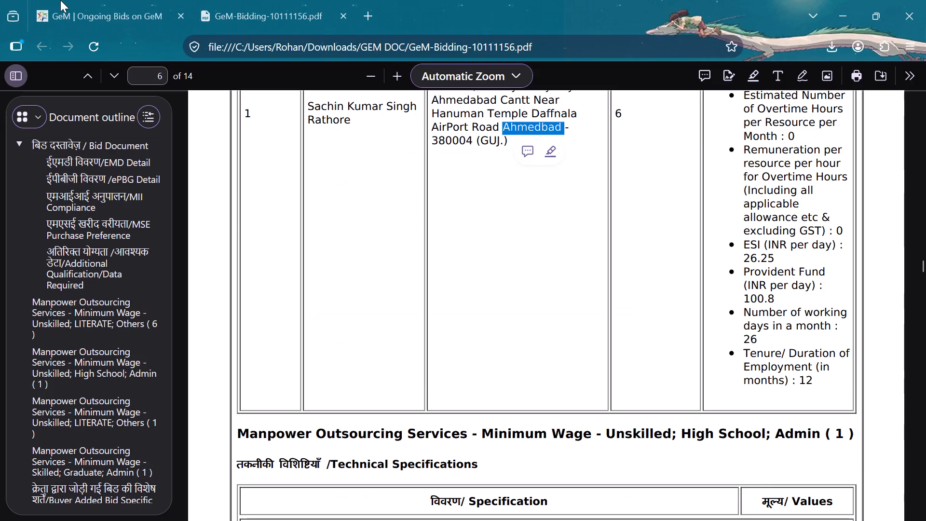
left_click(60, 0)
key("alt+Tab")
key("Tab")
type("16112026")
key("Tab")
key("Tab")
Check the quantity of bid GEM/2026/B/8226583 in the bid list for the tender form.
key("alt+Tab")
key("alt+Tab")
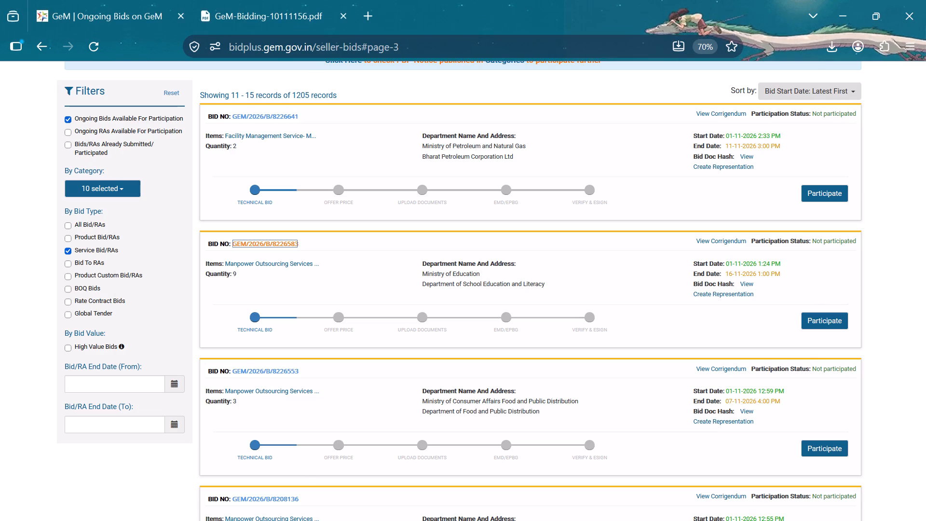
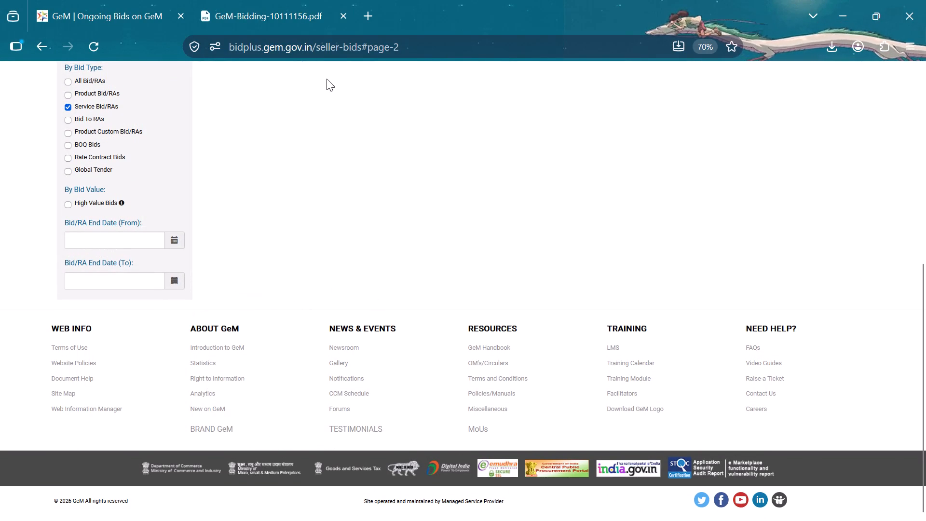
Close the previous bid document and open the document of bid GEM/2026/B/8226834 from the bid list.
left_click(340, 15, "ctrl")
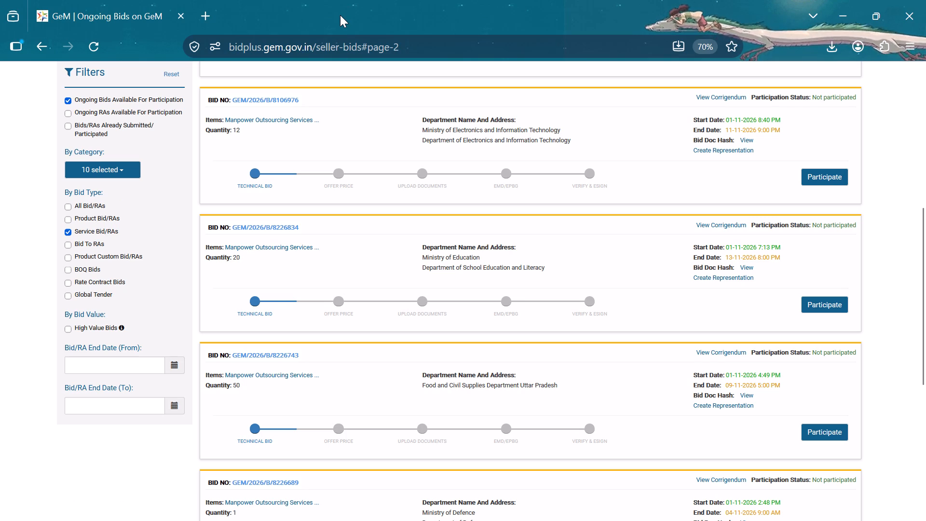
scroll(326, 235, "down", 1, "ctrl")
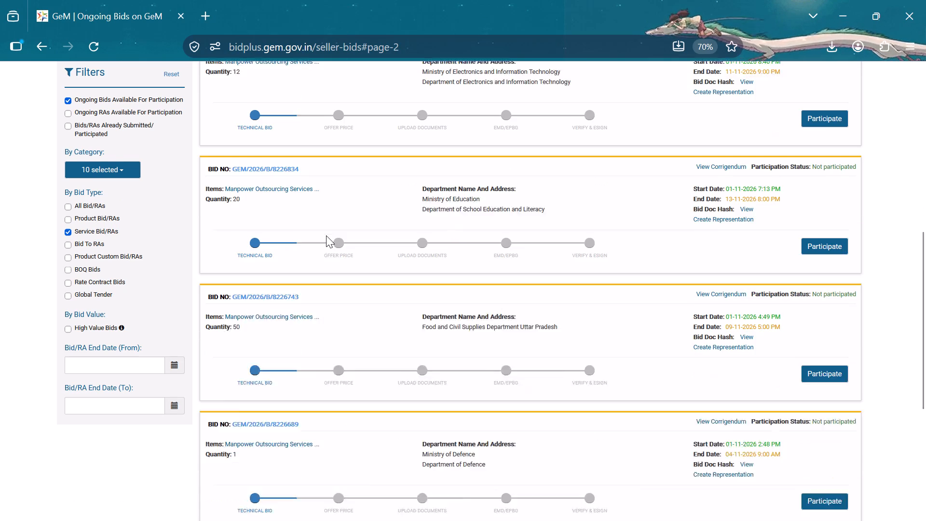
scroll(326, 235, "down", 1, "ctrl")
scroll(287, 258, "up", 1, "ctrl")
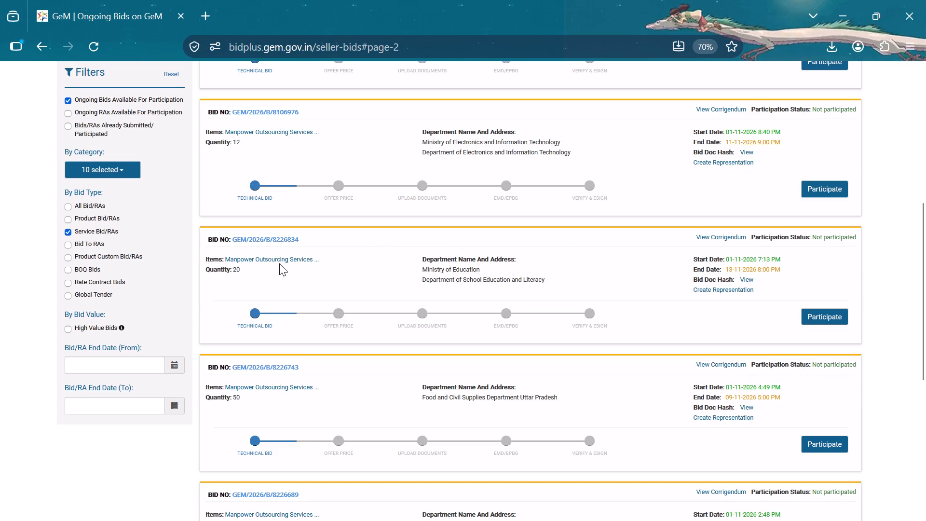
scroll(279, 265, "up", 2, "ctrl")
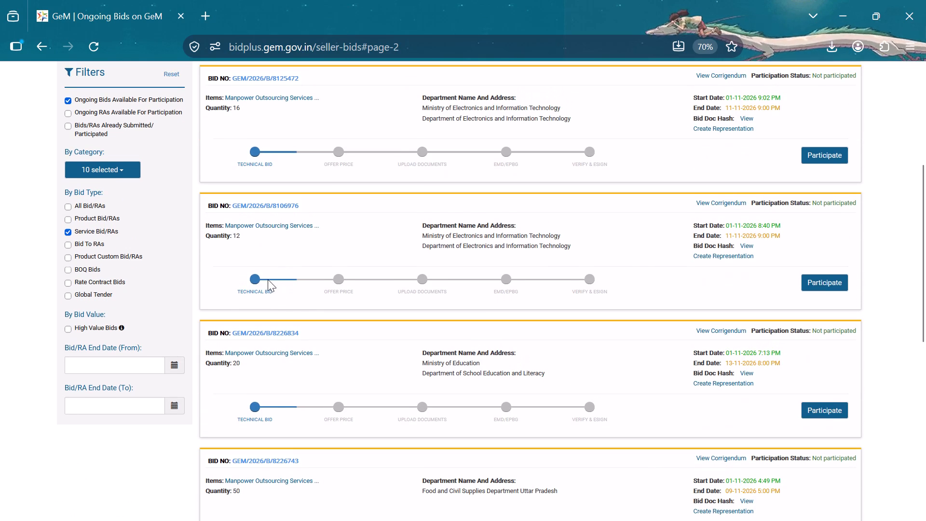
left_click(259, 334, "ctrl")
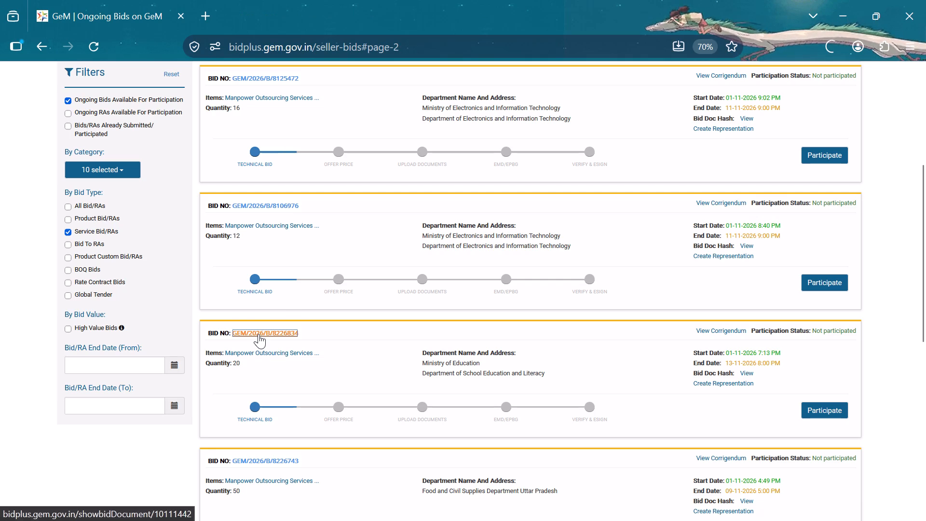
left_click(351, 275, "ctrl")
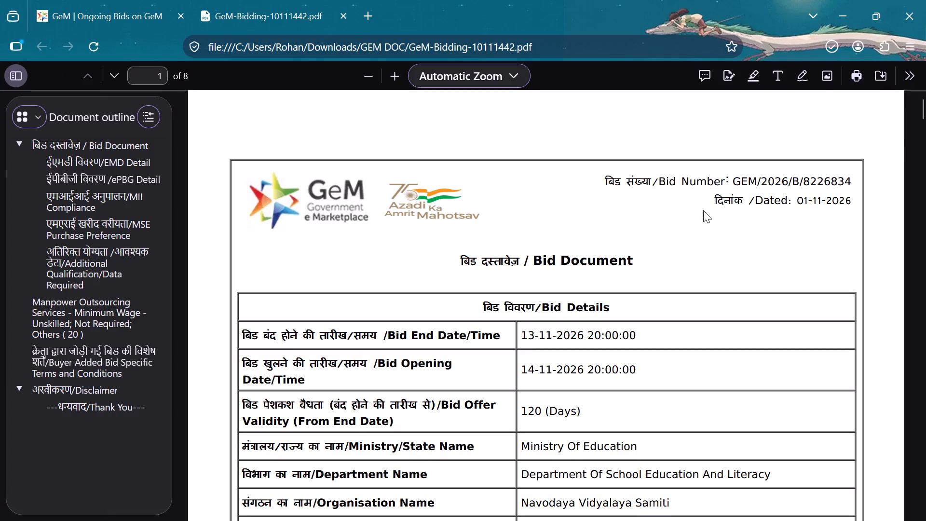
Copy the bid number GEM/2026/B/8226834 into the tender form's GEM Id field and set Bid Type to M.
double_click(745, 181, "ctrl")
key("ctrl+shift+Right")
key("ctrl+shift+Right")
key("ctrl+shift+Right")
key("ctrl+c")
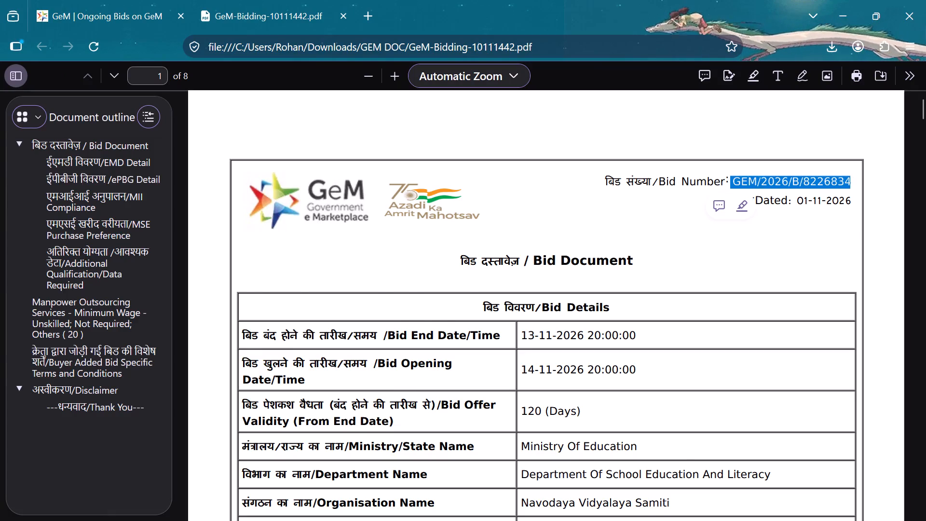
scroll(531, 305, "down", 11)
key("alt+Tab")
left_click(404, 290)
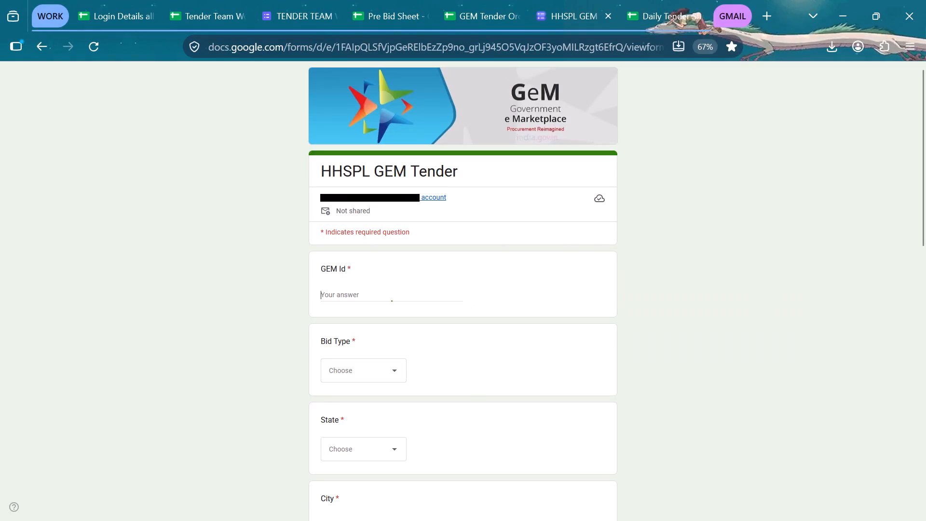
key("ctrl+v")
key("Tab")
key("m")
Search the web for the pin code in the bid document's consignee address and copy the place name from the result.
key("alt+Tab")
scroll(404, 290, "down", 20)
scroll(404, 290, "down", 13)
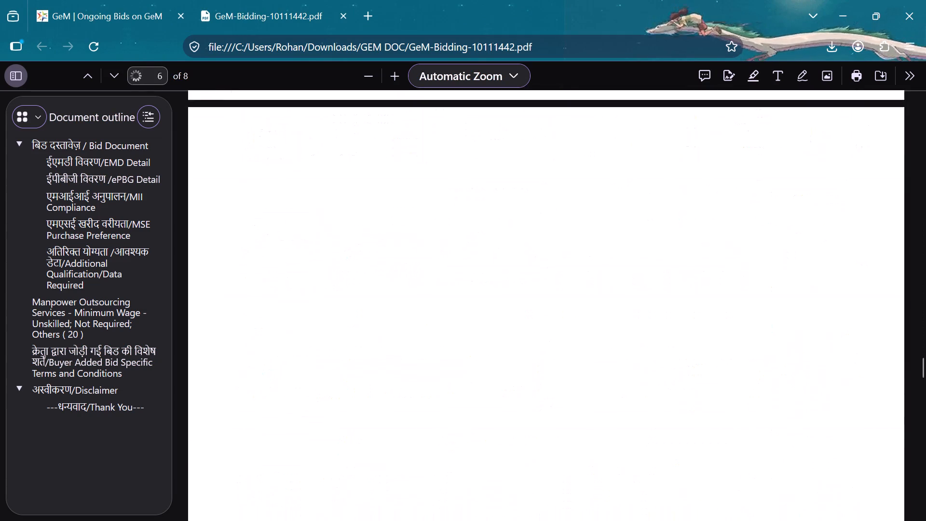
scroll(459, 351, "down", 1)
left_click(136, 0)
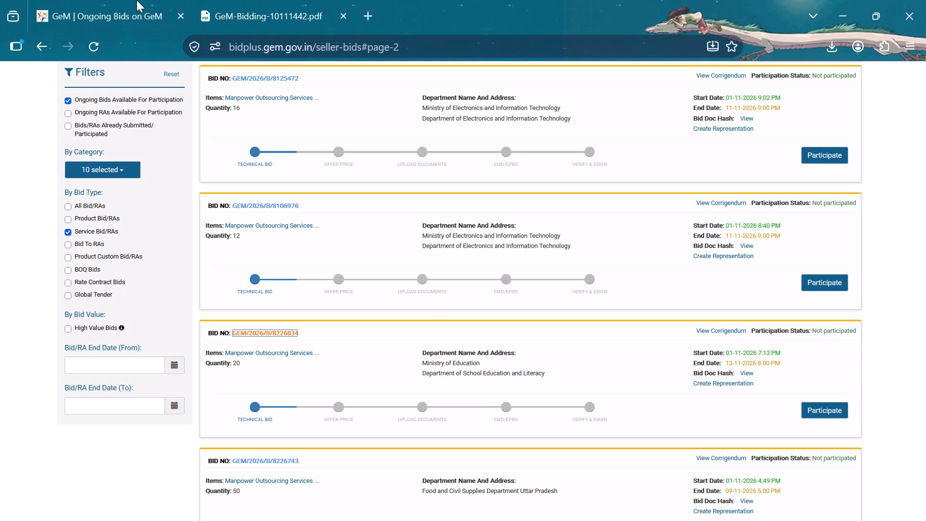
left_click(293, 0)
double_click(441, 309)
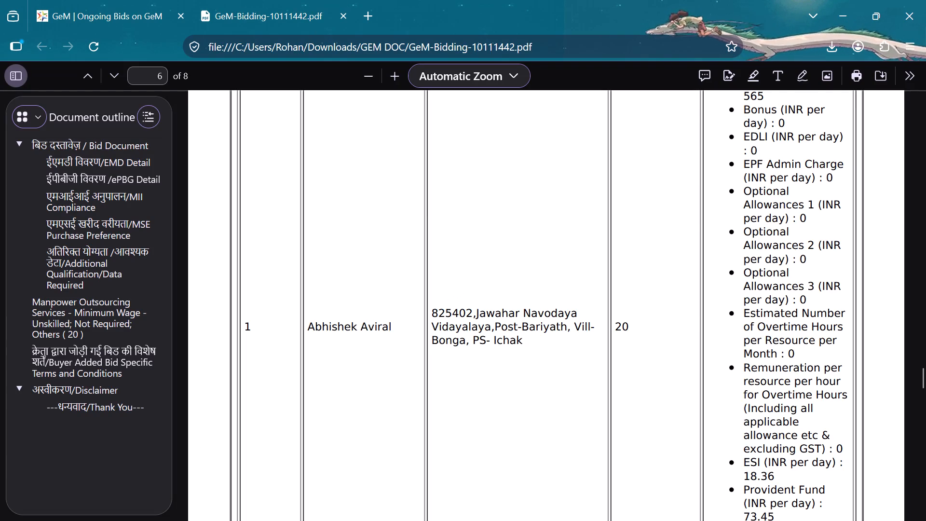
right_click(441, 309)
left_click(528, 170)
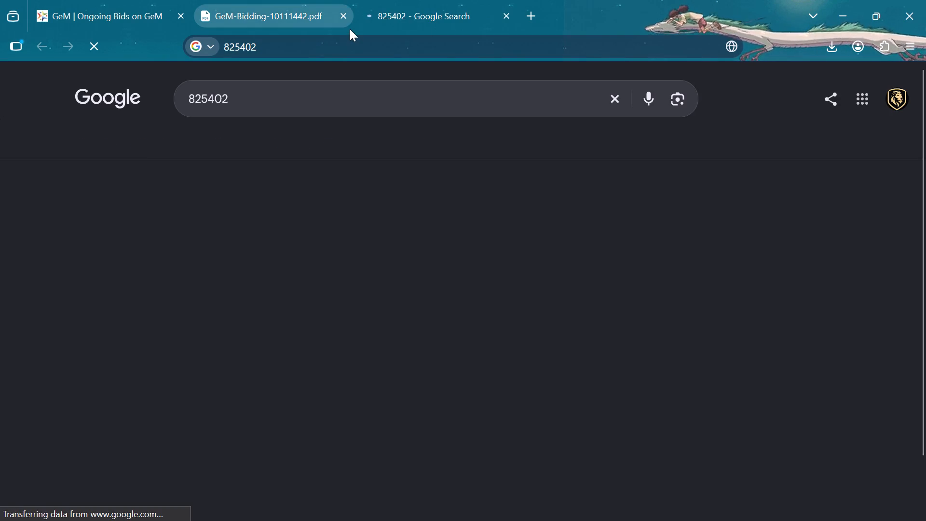
scroll(346, 238, "down", 1)
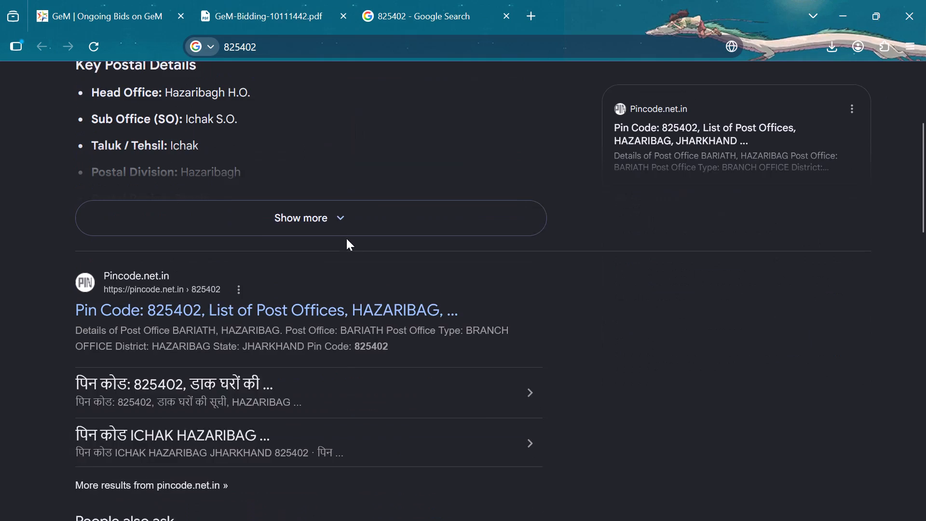
scroll(346, 238, "down", 1)
double_click(192, 330)
key("ctrl+c")
Fill in the tender form's State and the copied City, with Pasara and Pre Bid Meeting both set to N.
key("alt+Tab")
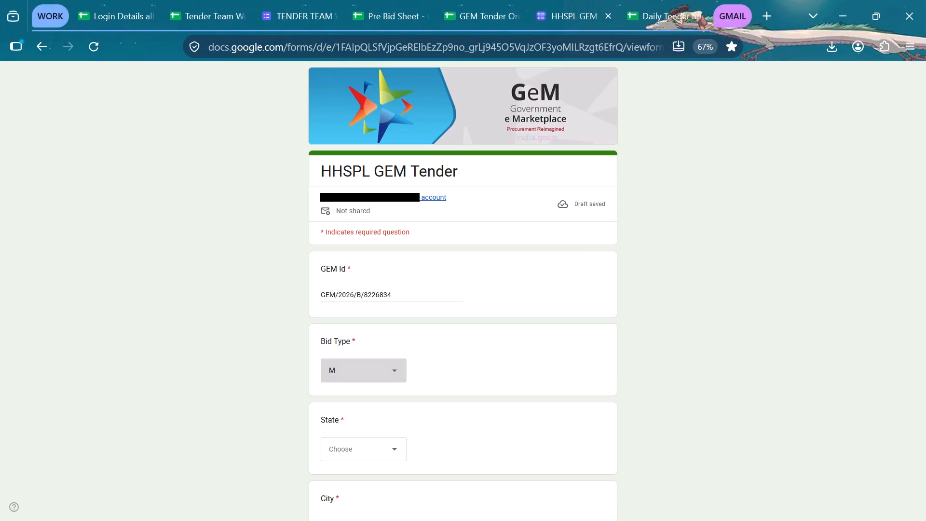
key("Tab")
type("jj")
key("Tab")
key("ctrl+v")
key("Tab")
key("n")
key("Tab")
key("n")
Enter the closing date 13-11-2026 and quantity 20 for bid GEM/2026/B/8226834 from the bid list in the tender form.
key("alt+Tab")
left_click(71, 0)
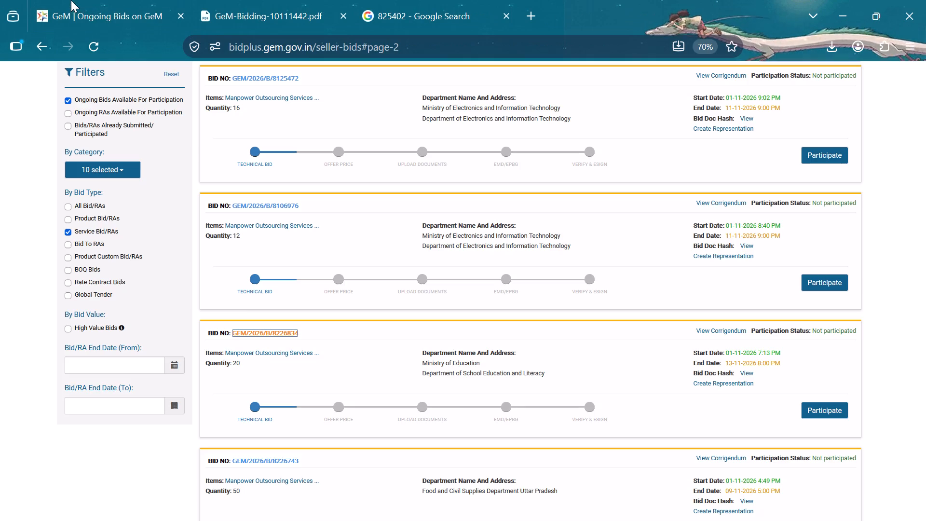
key("alt+Tab")
key("Tab")
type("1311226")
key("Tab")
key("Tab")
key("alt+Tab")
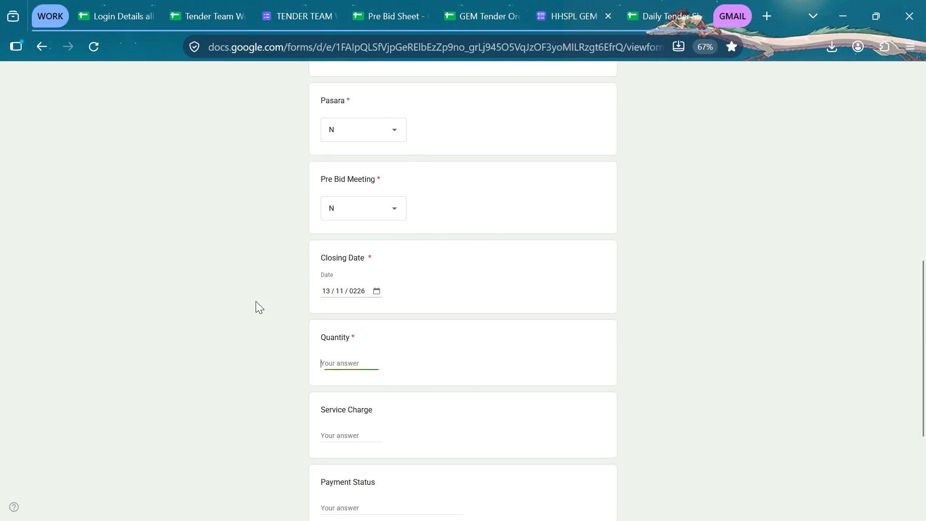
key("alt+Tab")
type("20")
left_click(363, 298)
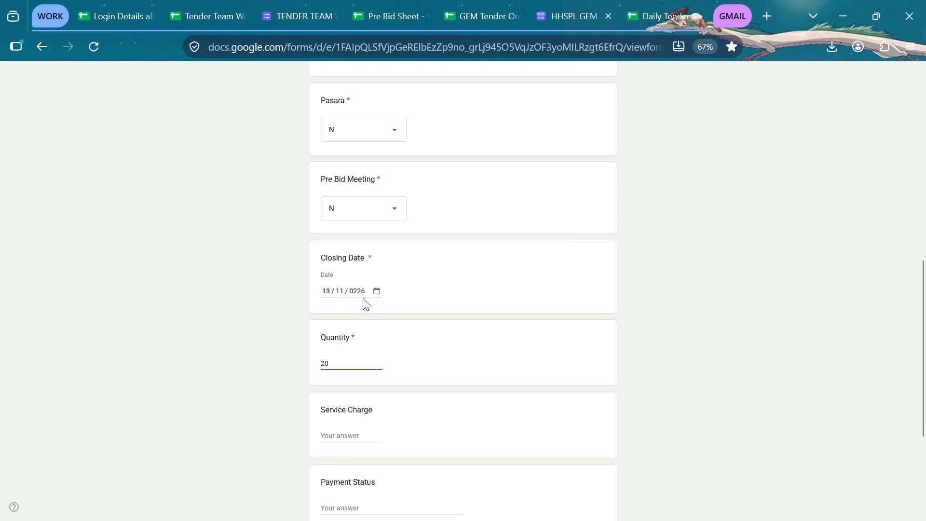
left_click(363, 291)
type("2026")
key("Tab")
Submit the tender form response for bid GEM/2026/B/8226834.
scroll(363, 291, "down", 5)
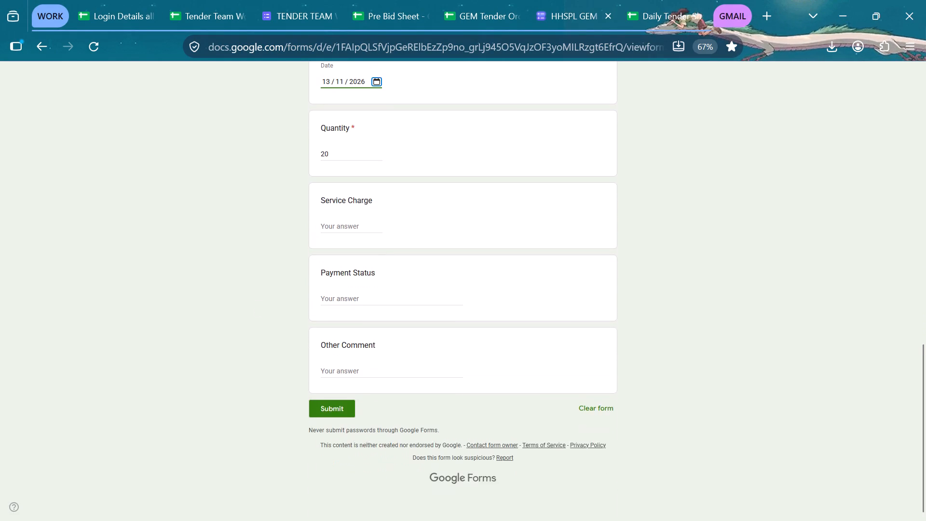
left_click(335, 438)
Open the document of bid GEM/2026/B/8106976 and close the previous bid document and the pin code search.
key("alt+Tab")
scroll(306, 256, "up", 1)
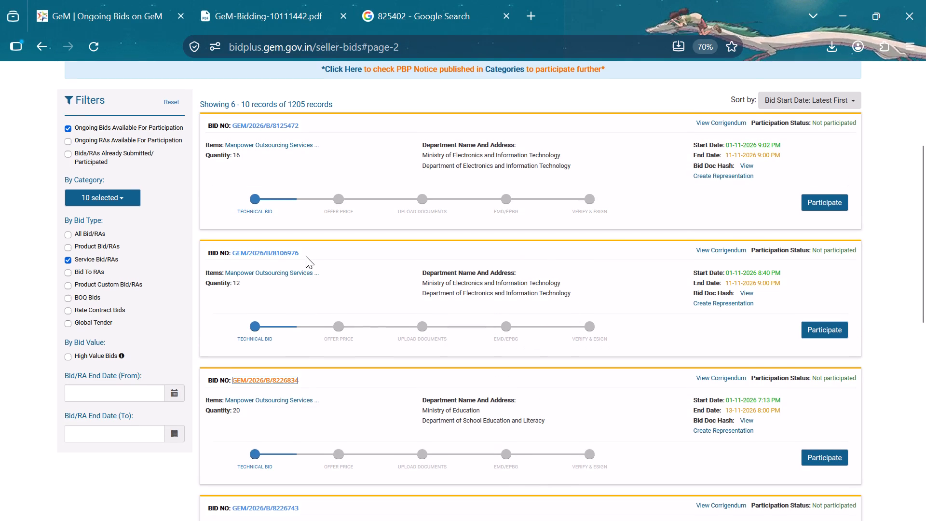
left_click(289, 256)
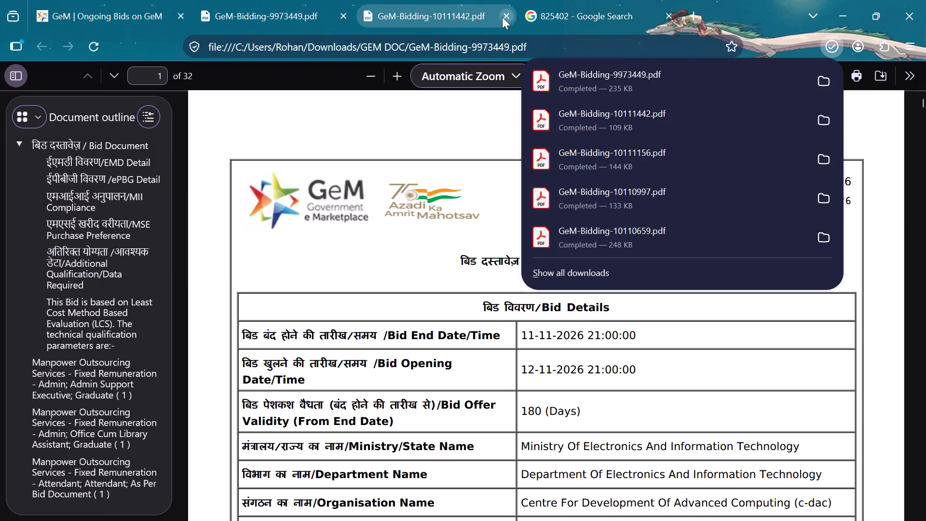
double_click(502, 17)
Start another tender form response with the copied bid number GEM/2026/B/8106976 as GEM Id and Bid Type M.
double_click(736, 182)
key("ctrl+shift+Right")
key("ctrl+shift+Right")
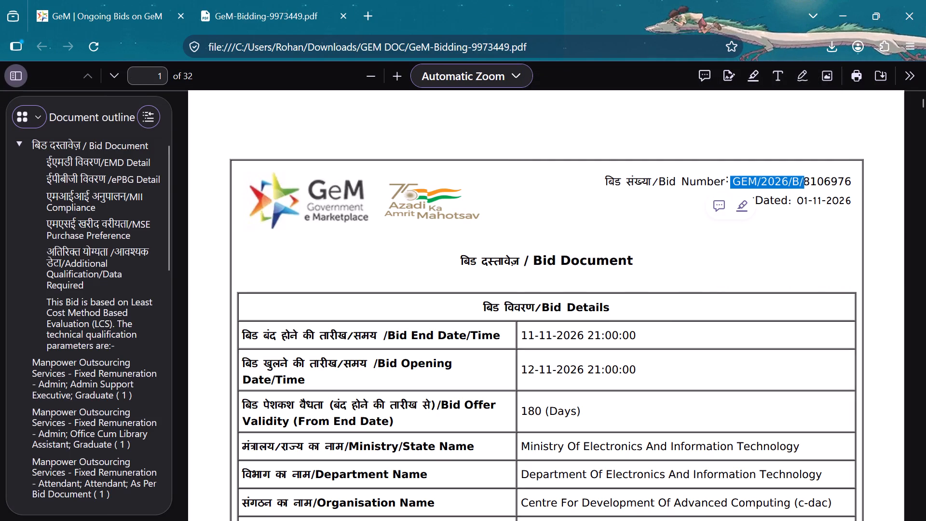
key("ctrl+shift+Right")
key("ctrl+c")
scroll(571, 330, "down", 8)
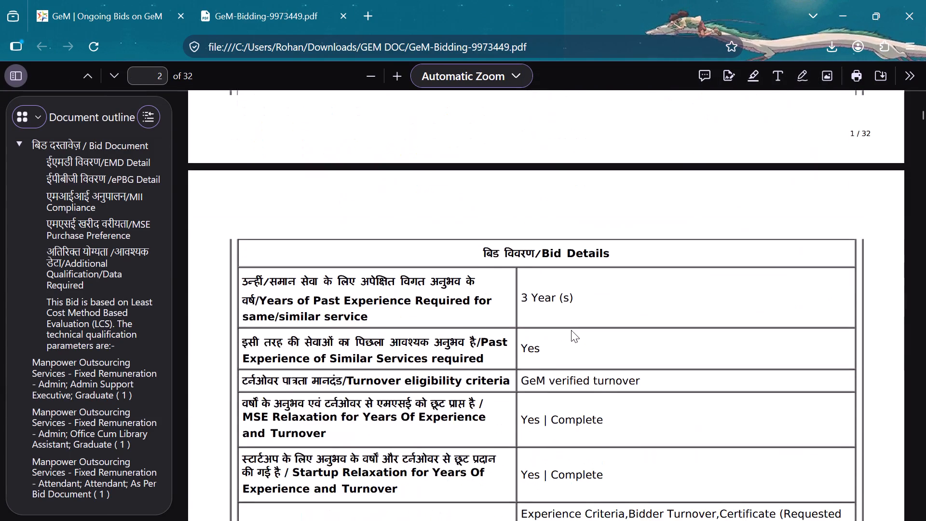
scroll(571, 330, "down", 6)
key("alt+Tab")
left_click(378, 221)
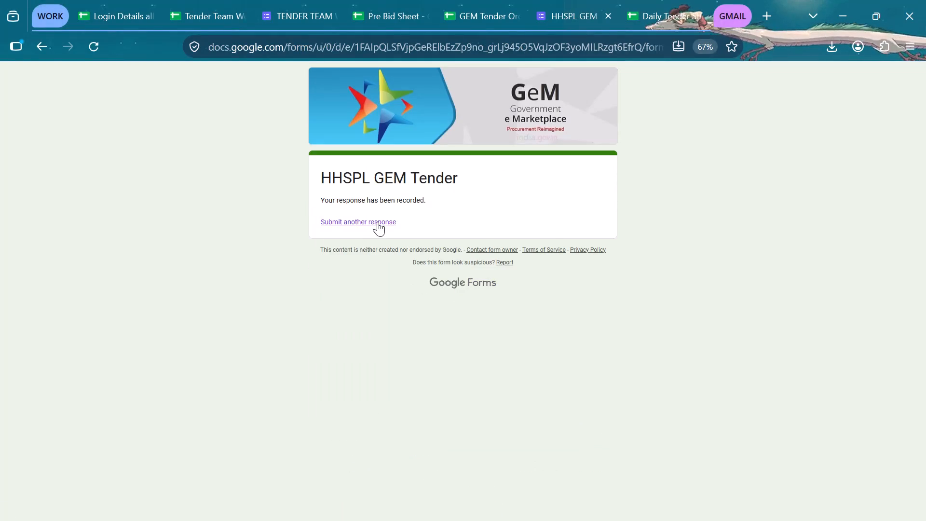
key("alt+Tab")
key("alt+Tab")
left_click(359, 296)
key("ctrl+v")
key("Tab")
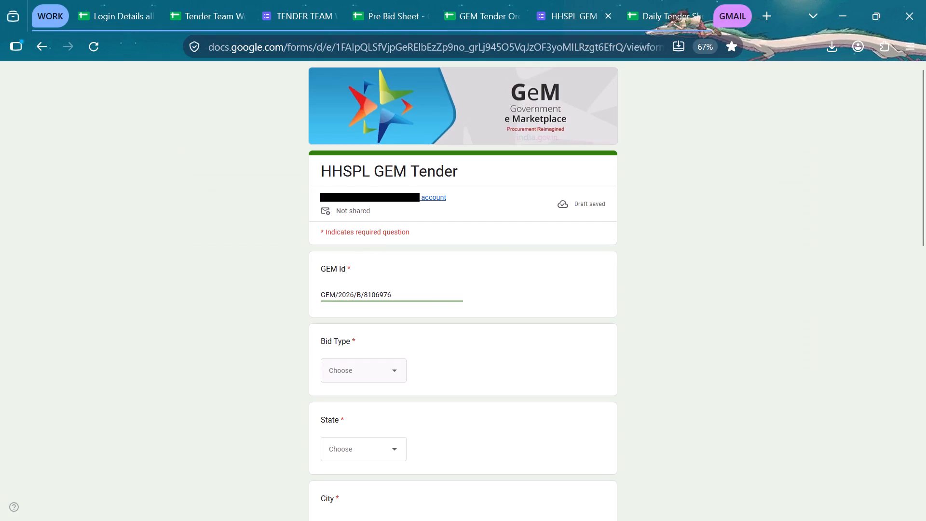
key("m")
Find the consignee location in the bid document and fill in State MH, City Mumbai, Pasara N and Pre Bid Meeting N.
key("alt+Tab")
scroll(359, 296, "down", 20)
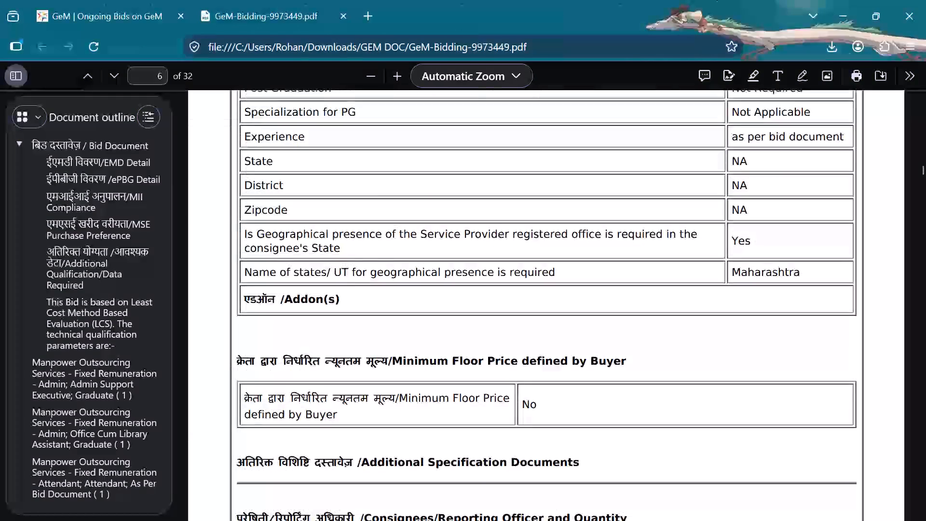
scroll(359, 296, "down", 15)
key("alt+Tab")
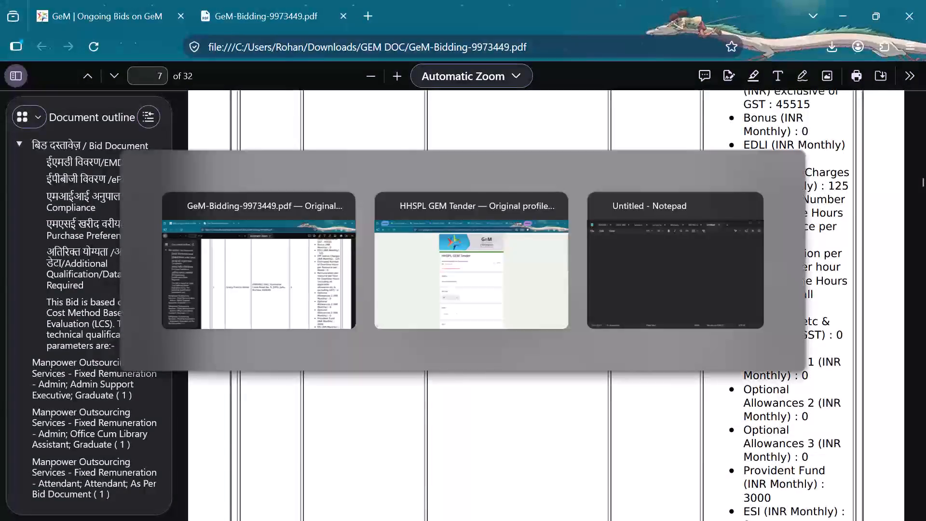
key("Tab")
type("mm")
key("Tab")
type("Mumbai")
key("Tab")
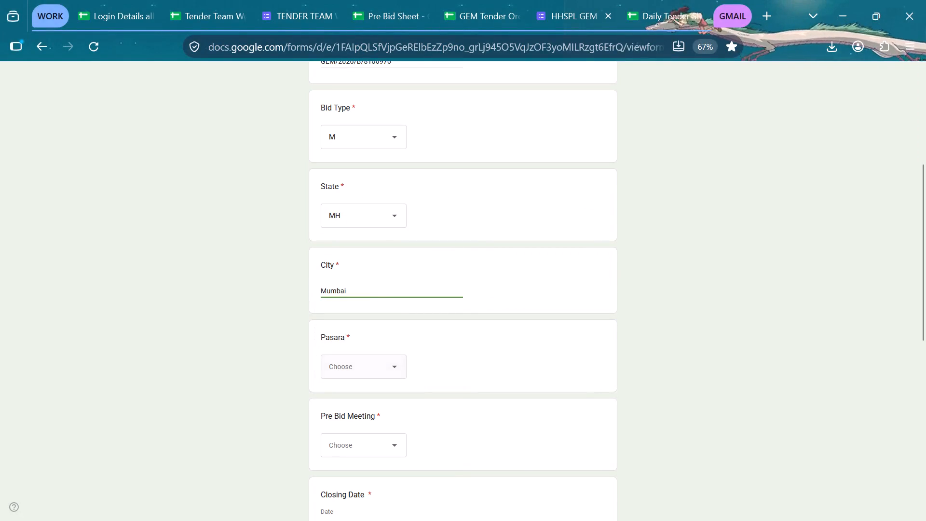
key("n")
key("Tab")
key("n")
Enter the closing date 11-11-2026 and quantity 12 for bid GEM/2026/B/8106976 from the bid list in the tender form.
key("alt+Tab")
left_click(178, 0)
key("alt+Tab")
key("Tab")
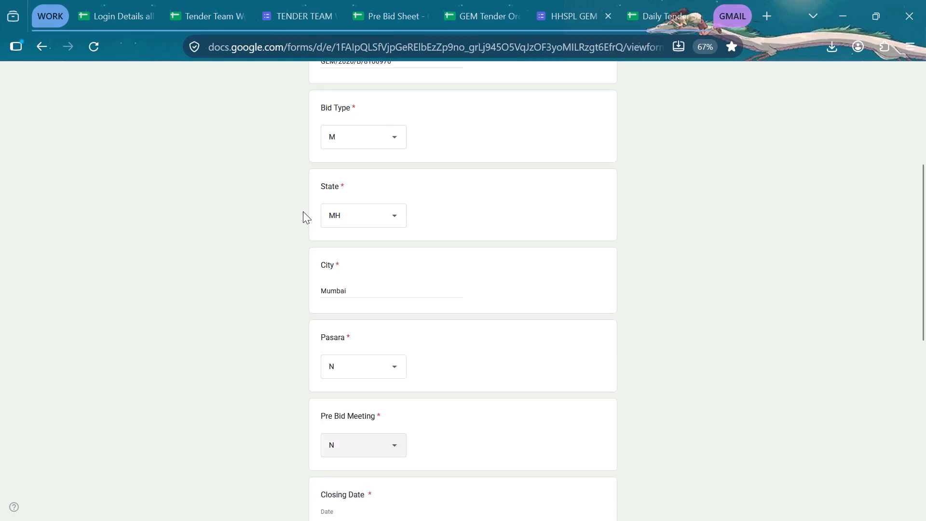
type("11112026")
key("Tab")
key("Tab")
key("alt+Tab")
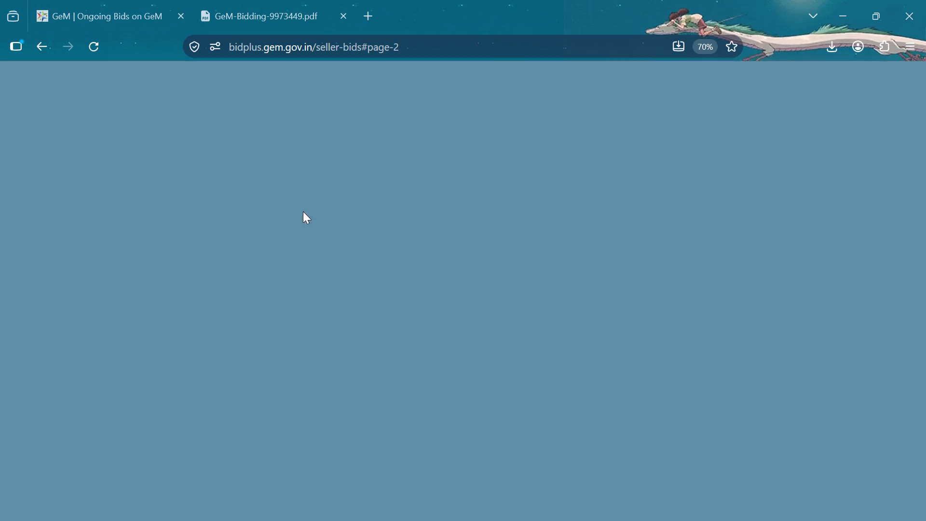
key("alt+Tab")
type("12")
Submit the tender form response for bid GEM/2026/B/8106976.
scroll(303, 211, "down", 7)
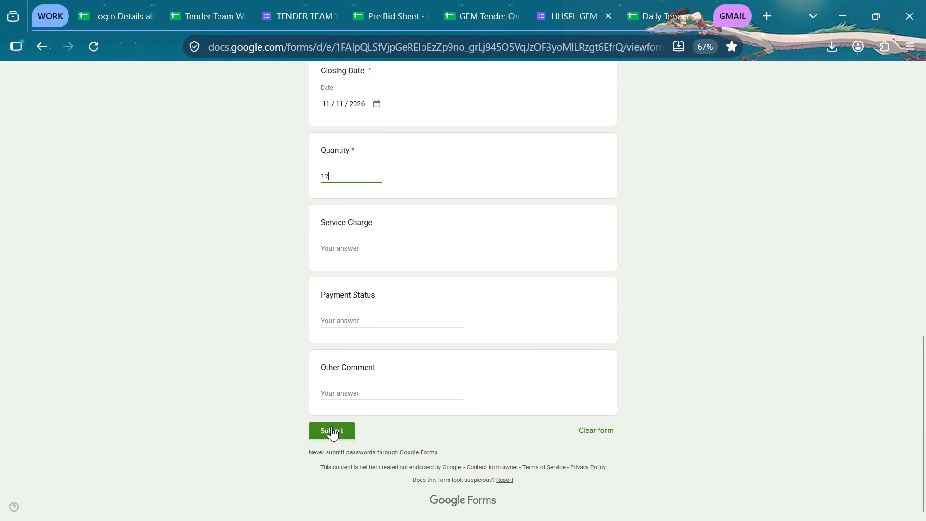
left_click(331, 426)
Open the document of bid GEM/2026/B/8125472 from the bid list and close the previous bid document.
key("alt+Tab")
left_click(270, 118)
left_click(272, 123)
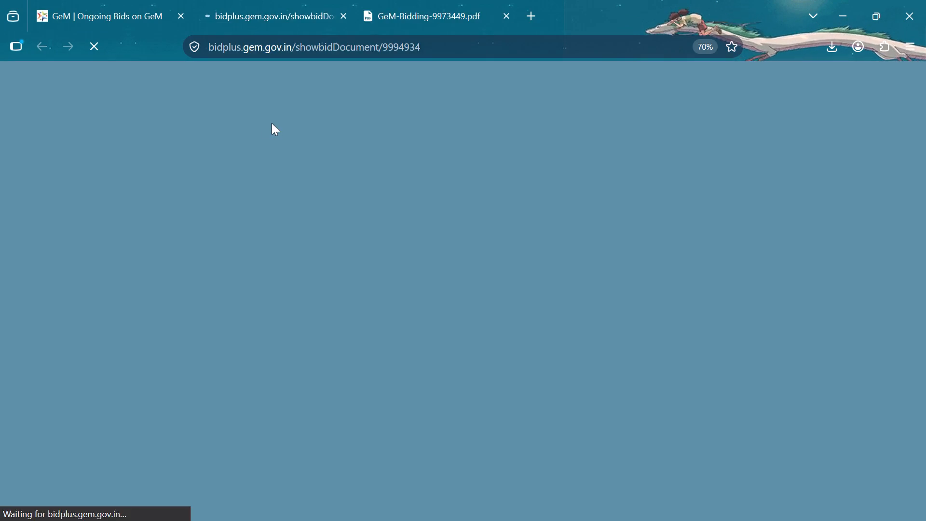
left_click(63, 0)
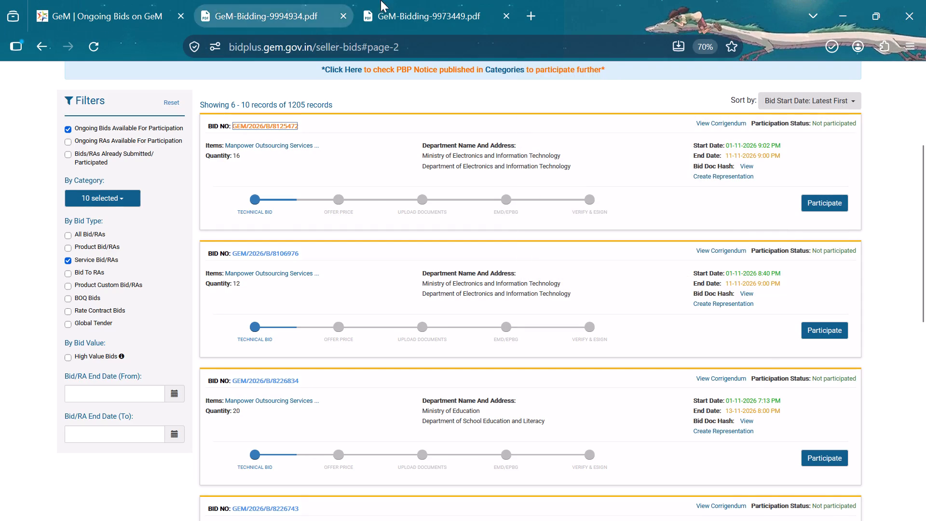
left_click(391, 0)
left_click(505, 13)
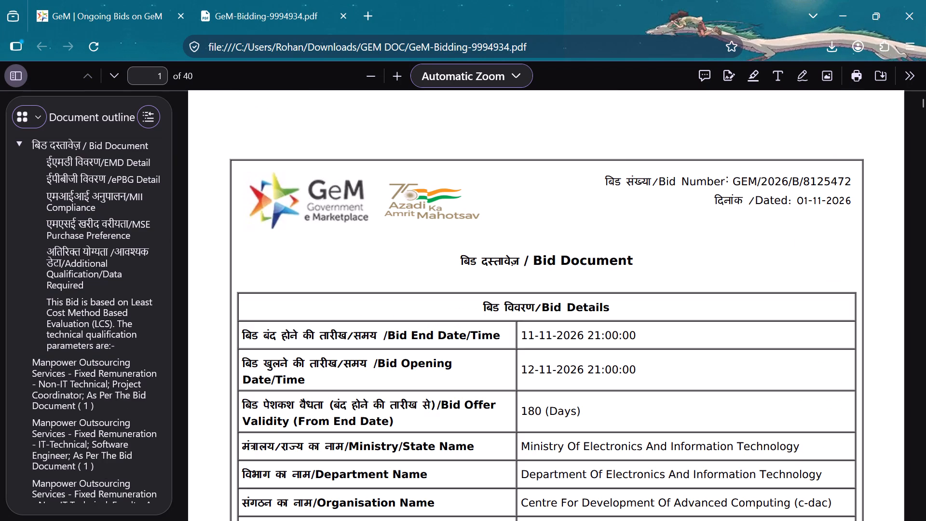
Copy the bid number from the bid document and start another tender form response with GEM Id GEM/2026/B/8125472 and Bid Type M.
double_click(740, 183)
key("ctrl+shift+Right")
key("ctrl+shift+Right")
key("ctrl+shift+Right")
key("ctrl+c")
scroll(475, 500, "down", 6)
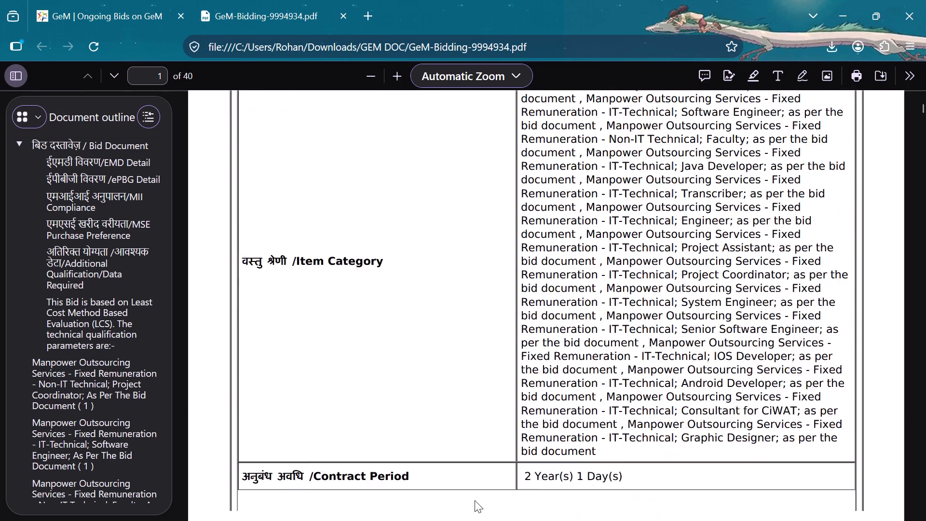
scroll(475, 500, "down", 10)
key("alt+Tab")
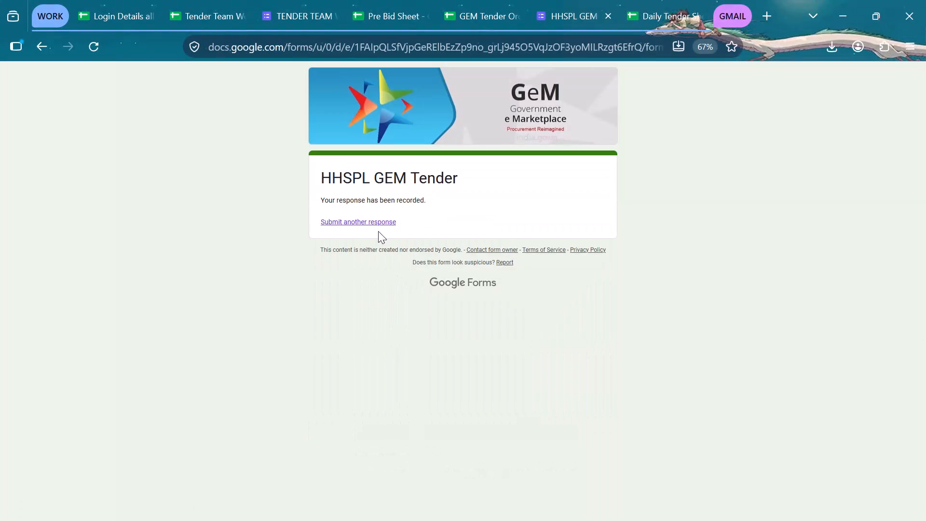
left_click(378, 225)
key("alt+Tab")
key("alt+Tab")
left_click(354, 287, "ctrl")
key("ctrl+v")
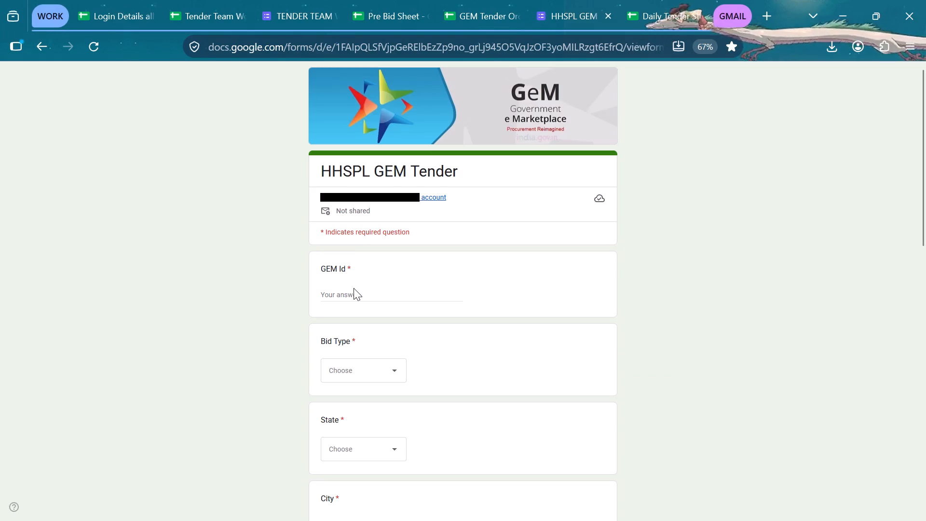
left_click(355, 292, "ctrl")
key("ctrl+v")
key("Tab")
key("m")
Find the consignee location in the bid document and fill in State MH, City Mumbai, Pasara N and Pre Bid Meeting N.
key("alt+Tab")
scroll(355, 292, "down", 19)
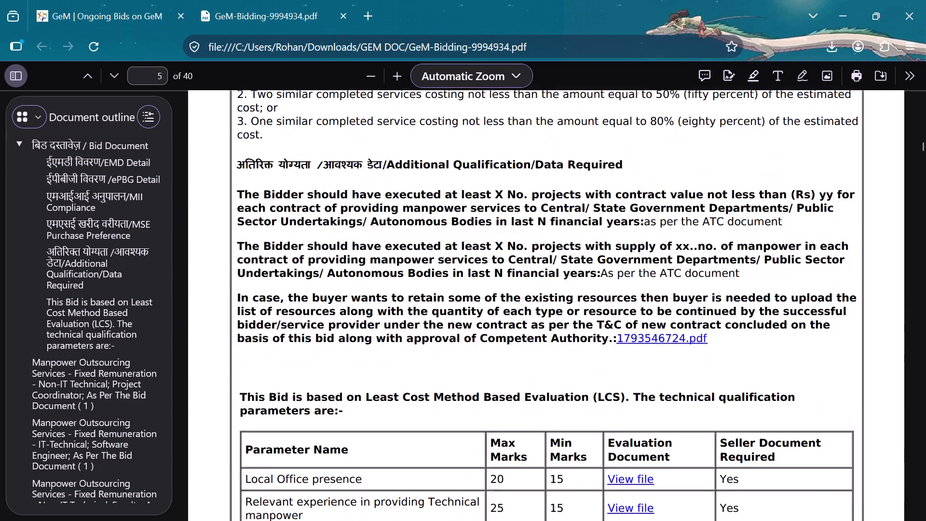
scroll(355, 292, "down", 15)
scroll(456, 348, "down", 2)
double_click(454, 367)
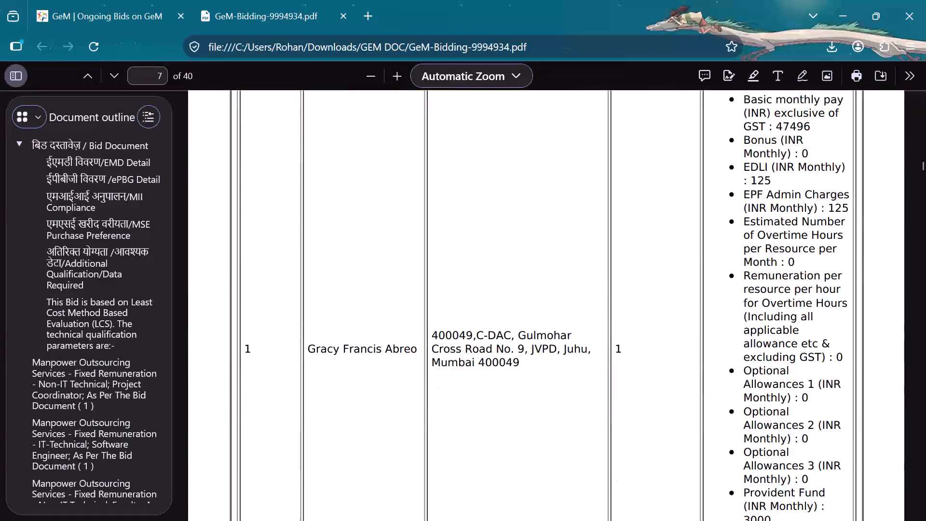
key("ctrl+c")
key("alt+Tab")
key("Tab")
type("mm")
key("Tab")
key("ctrl+v")
key("Tab")
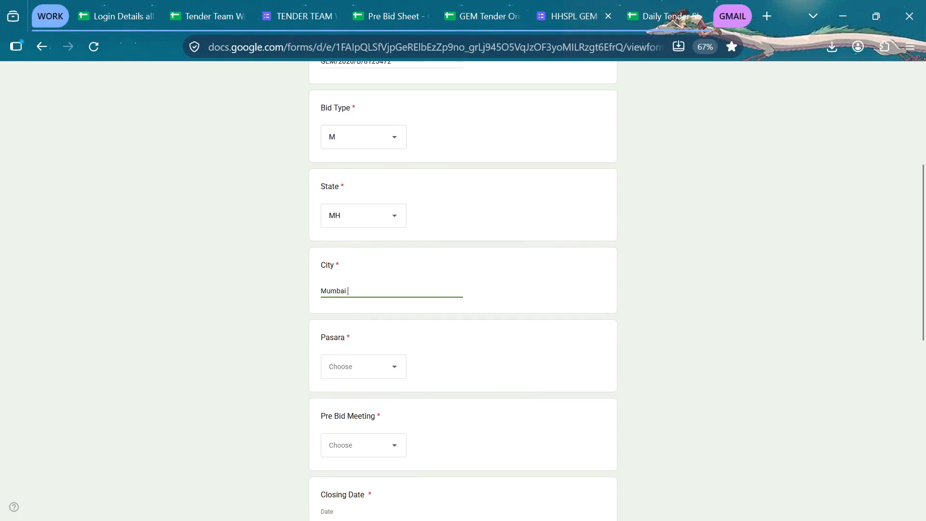
key("n")
key("Tab")
key("n")
Enter the closing date 11-11-2026 and quantity 16 for bid GEM/2026/B/8125472 from the bid list in the tender form.
key("alt+Tab")
left_click(102, 0)
key("alt+Tab")
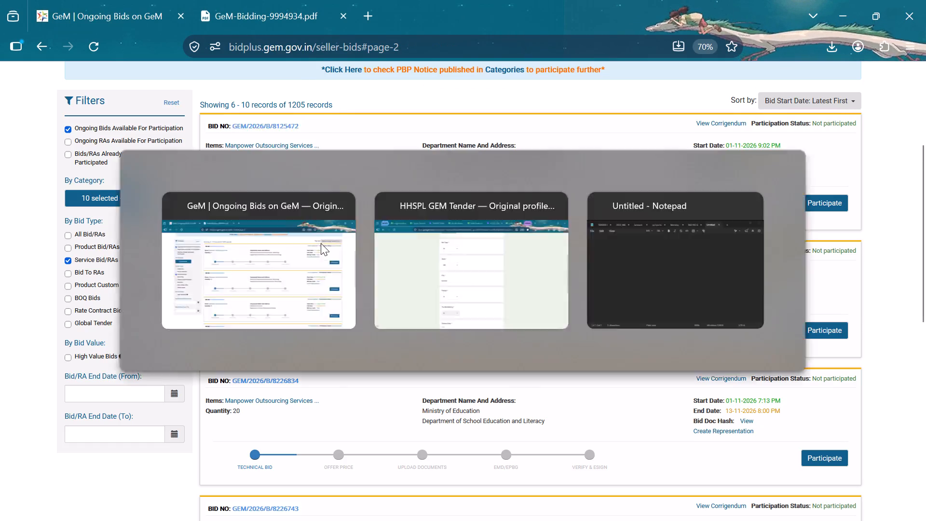
key("Tab")
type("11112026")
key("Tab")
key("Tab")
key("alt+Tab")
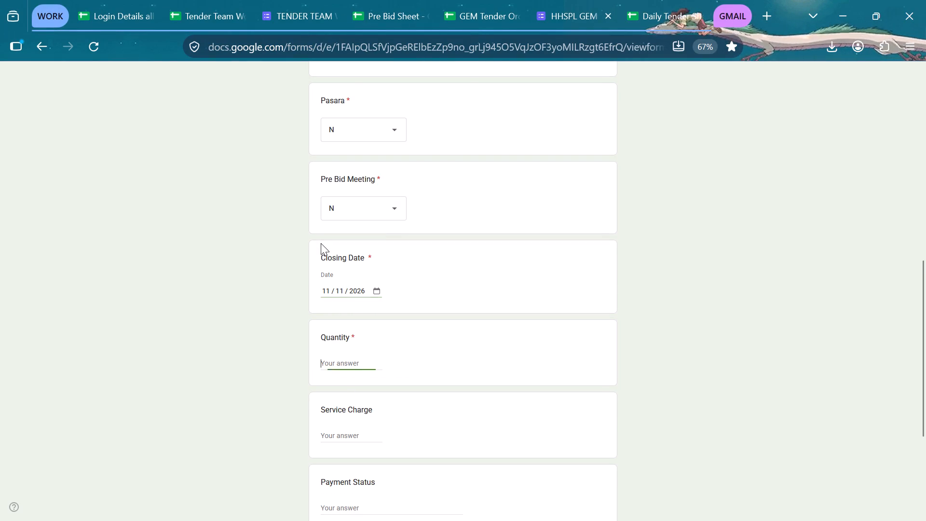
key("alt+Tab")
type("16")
Submit the tender form response for bid GEM/2026/B/8125472.
scroll(321, 243, "down", 8)
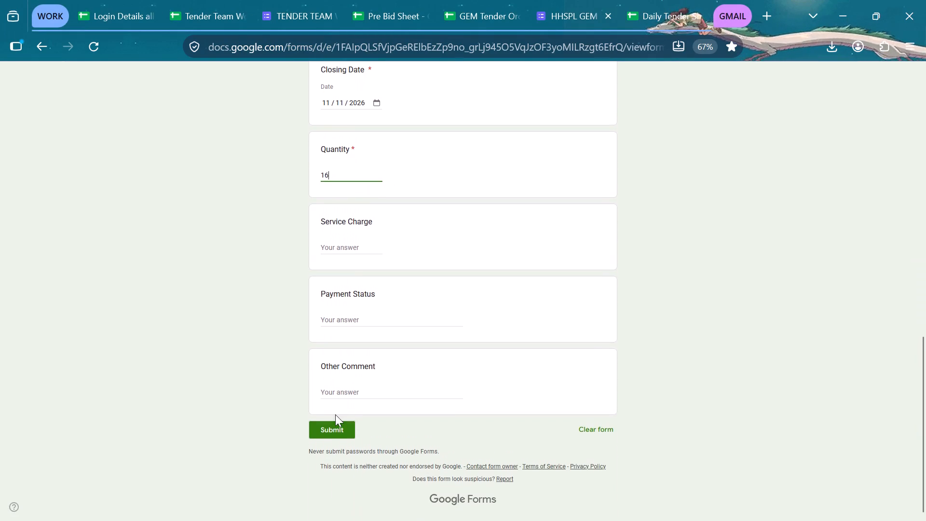
left_click(331, 426)
Return to the ongoing bids list and go to its page 1.
key("alt+Tab")
scroll(299, 266, "down", 7)
left_click(229, 293)
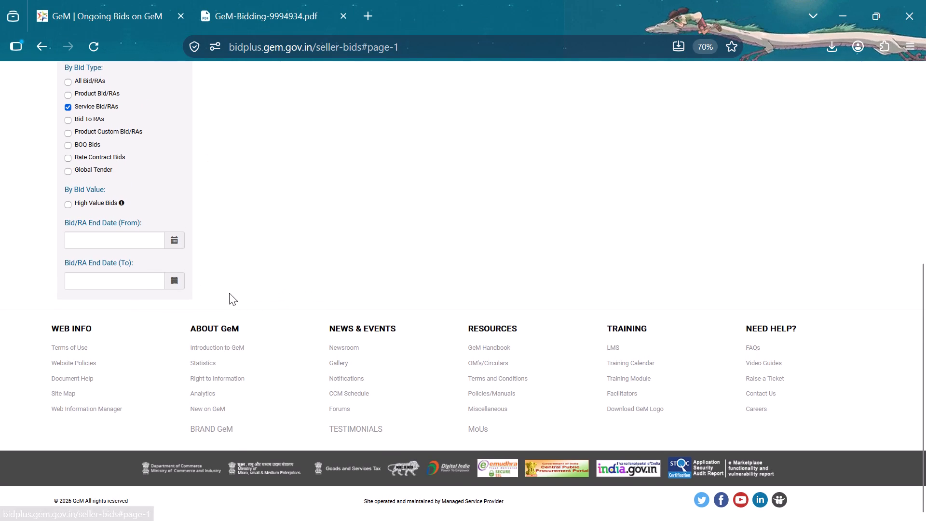
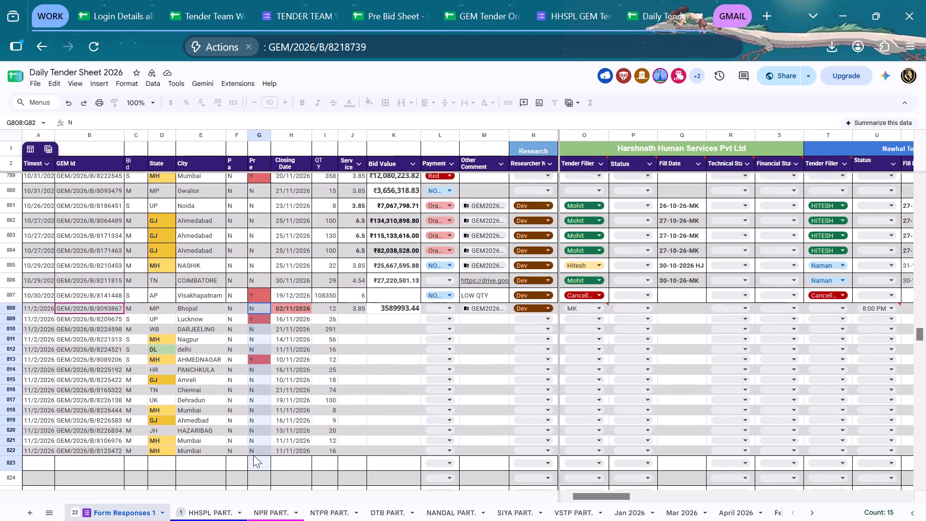
In the Daily Tender Sheet's form responses, select the pre-bid cells of rows 808 to 822 to count the 11/2/2026 entries.
left_click_drag(253, 455, 253, 452)
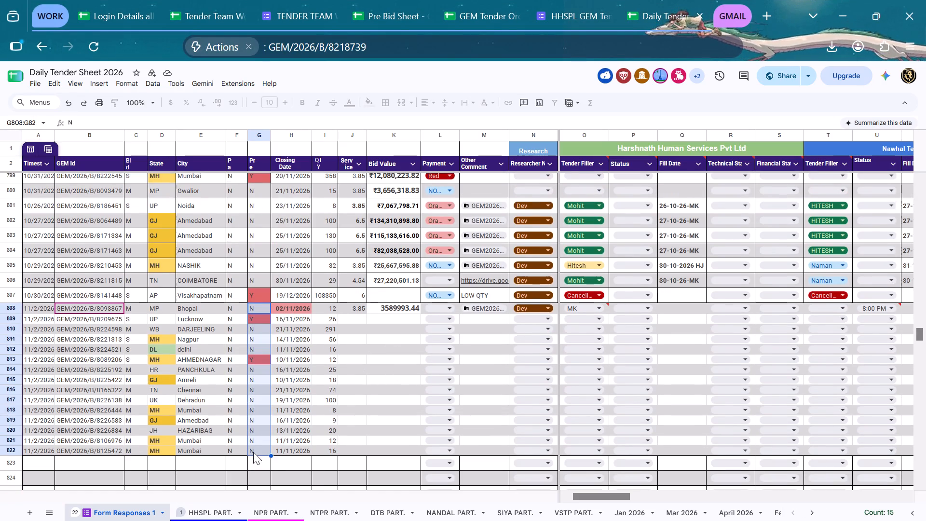
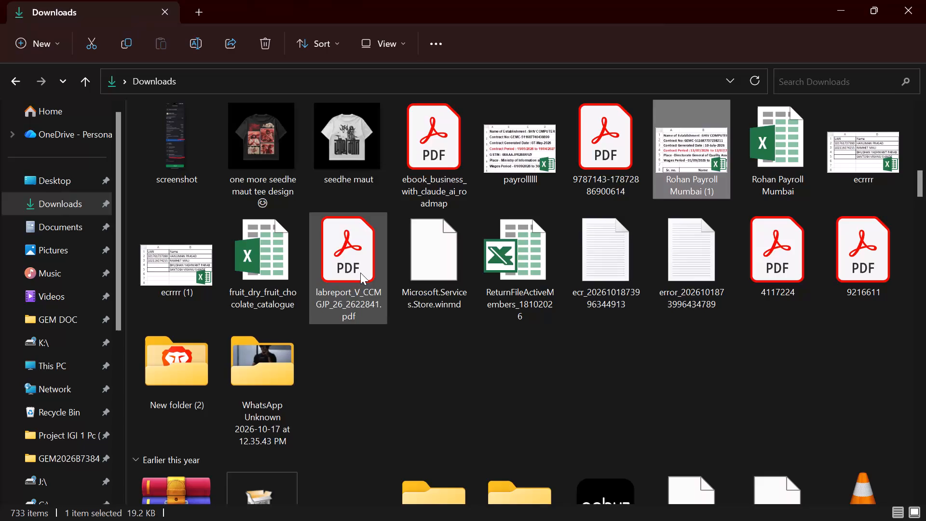
In File Explorer's Downloads folder, look through the files whose names begin with "r".
type("rrr")
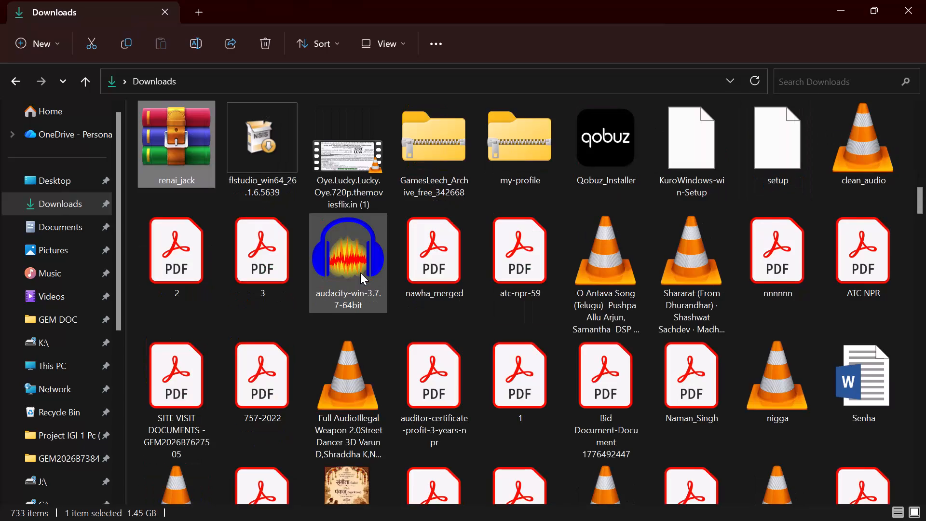
key("r")
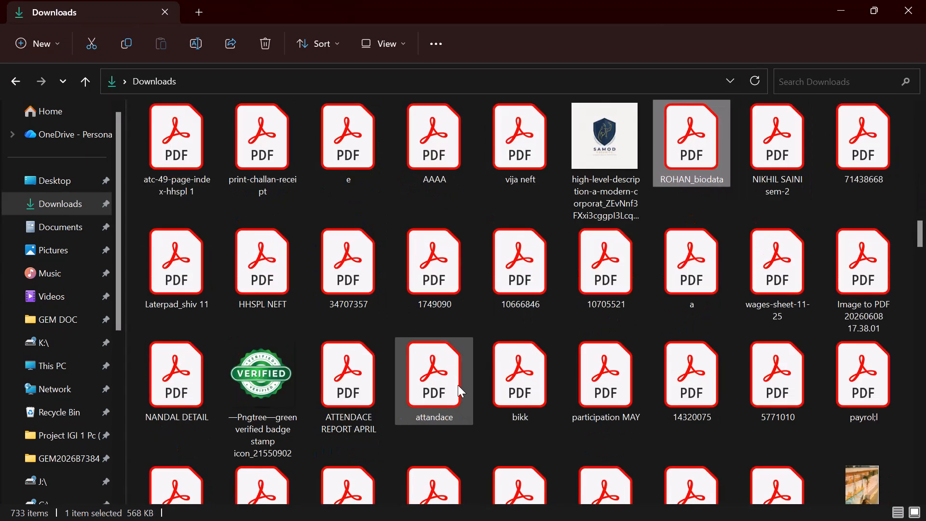
key("r")
type("rr")
Search the Downloads folder for "rc" and look through the matching files.
left_click(795, 97)
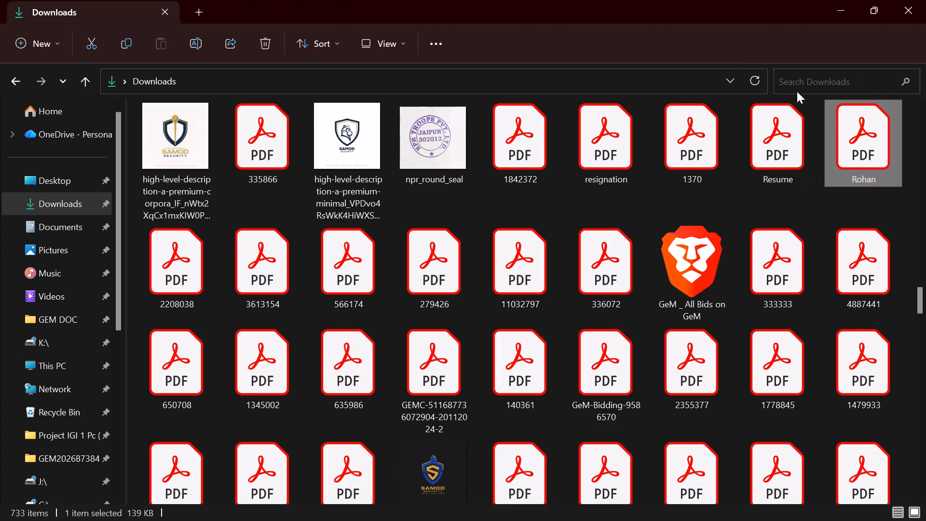
left_click(800, 85)
type("rv")
key("BackSpace")
key("c")
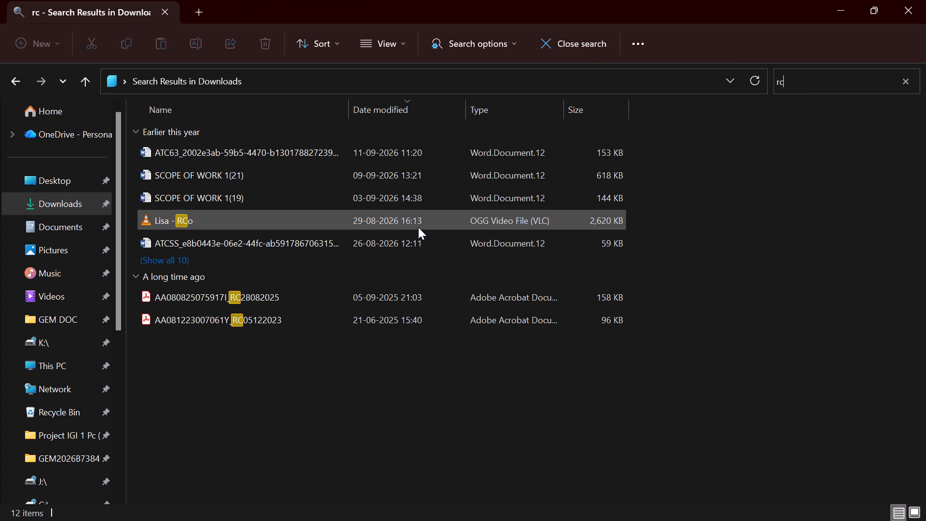
scroll(418, 227, "down", 1)
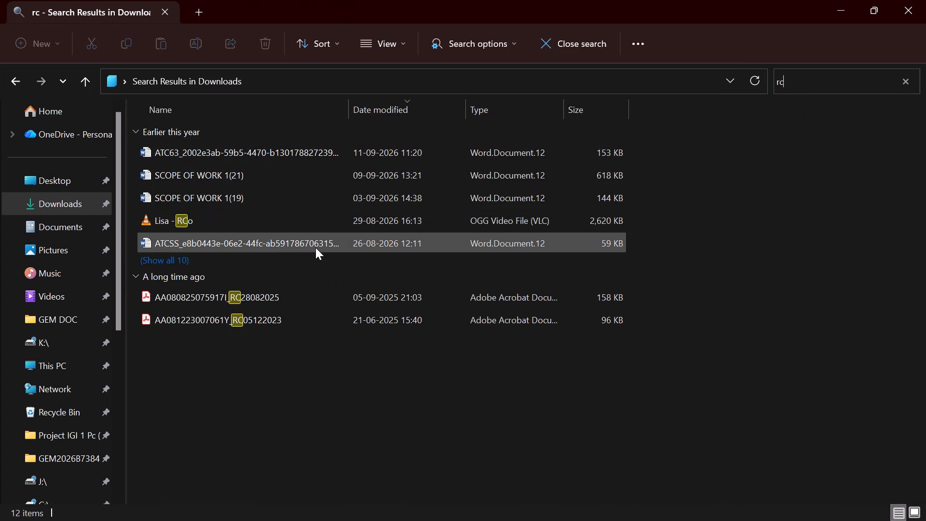
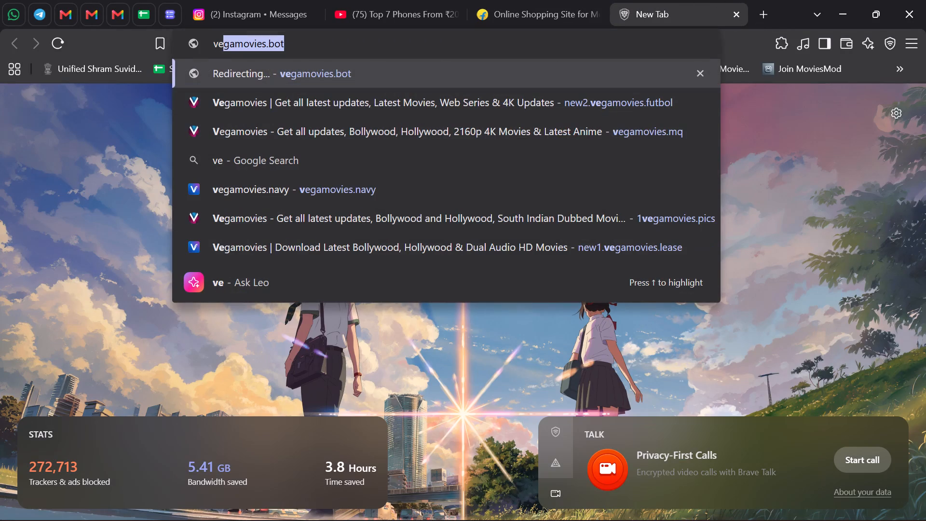
Search Google for "vehicle rc download" in the new browser tab.
type("hical")
key("space")
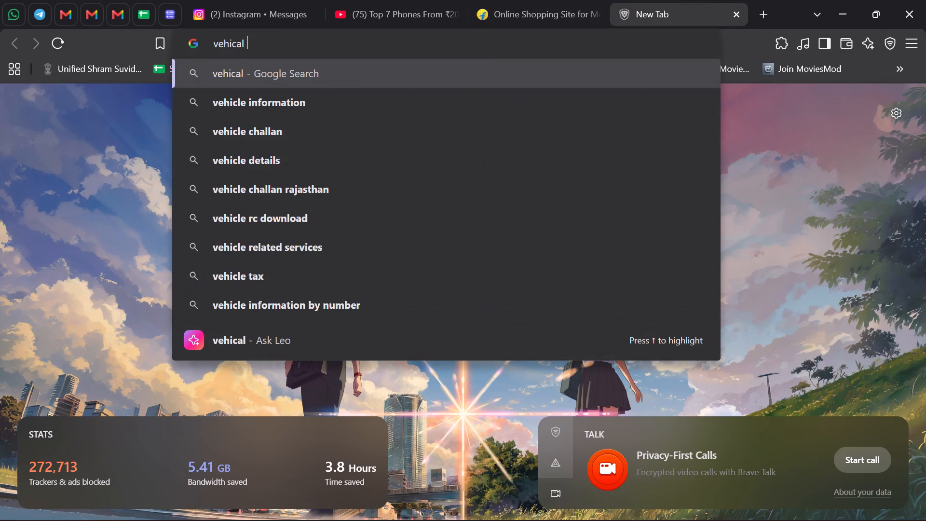
key("Down")
key("ctrl+BackSpace")
type("rc")
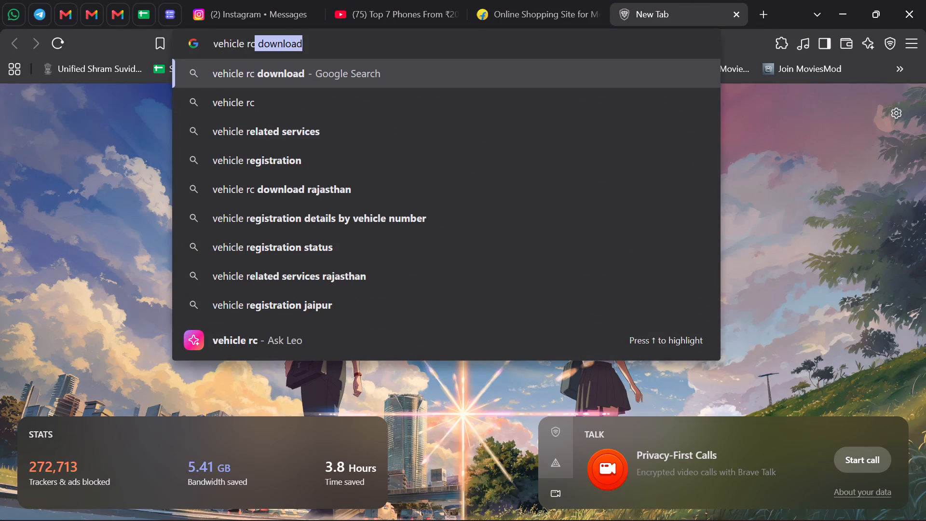
key("space")
key("Return")
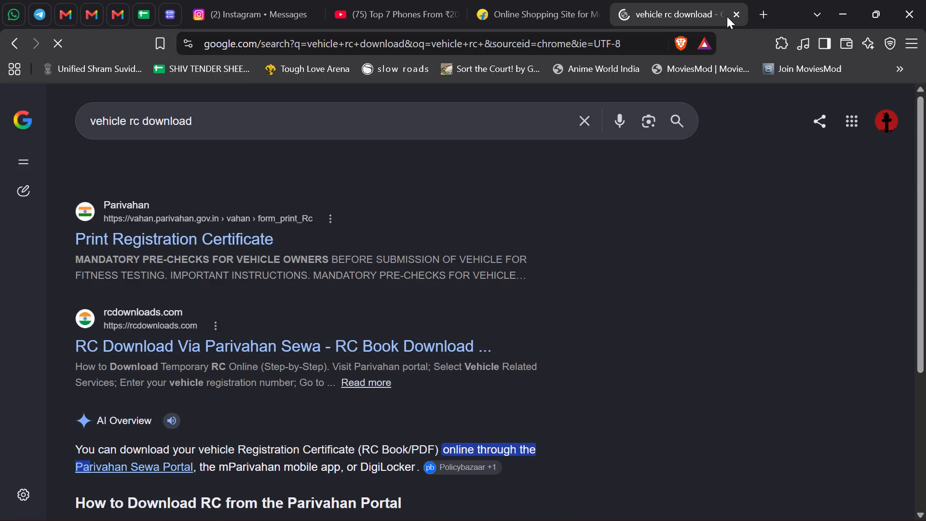
Open Parivahan's Print Registration Certificate result and look over the details its form asks for.
left_click(226, 256)
left_click(230, 239)
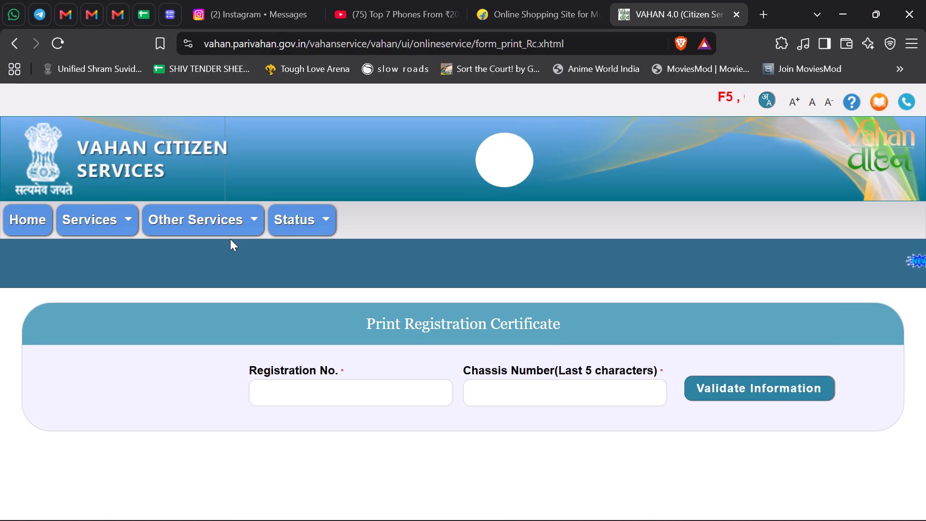
scroll(310, 320, "down", 1)
scroll(333, 368, "down", 1)
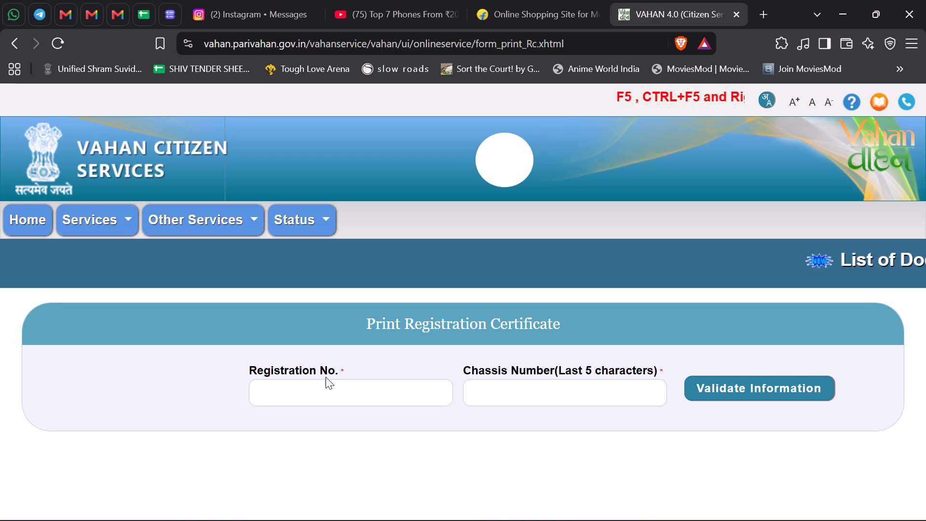
left_click(319, 383)
Return to the Google results and search for "vehicle rc download with mobile number" instead.
left_click(18, 52)
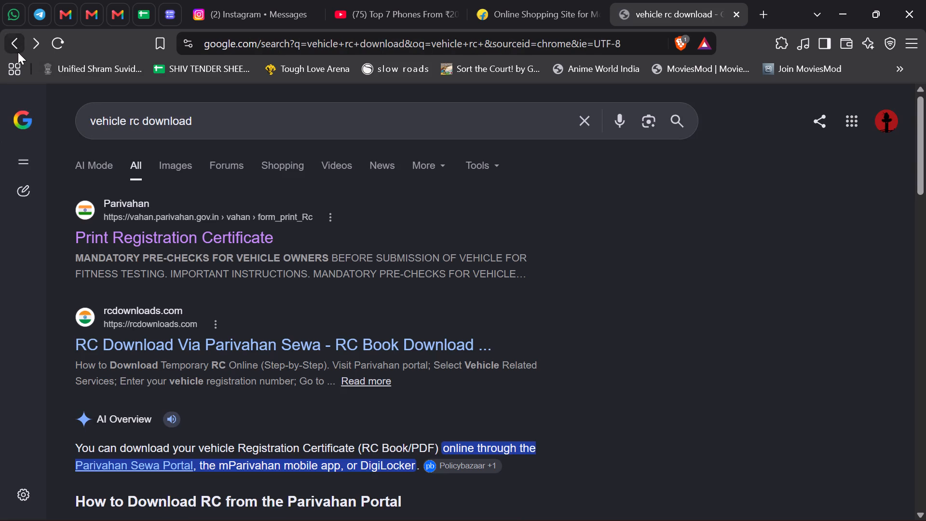
left_click(227, 133)
key("space")
type("by")
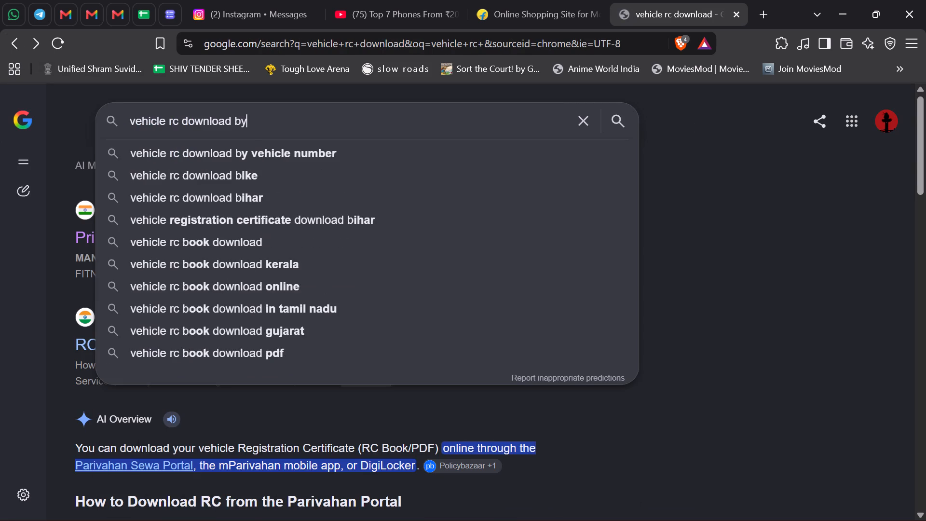
key("space")
type("name")
key("ctrl+BackSpace")
key("Down")
key("Down")
key("Down")
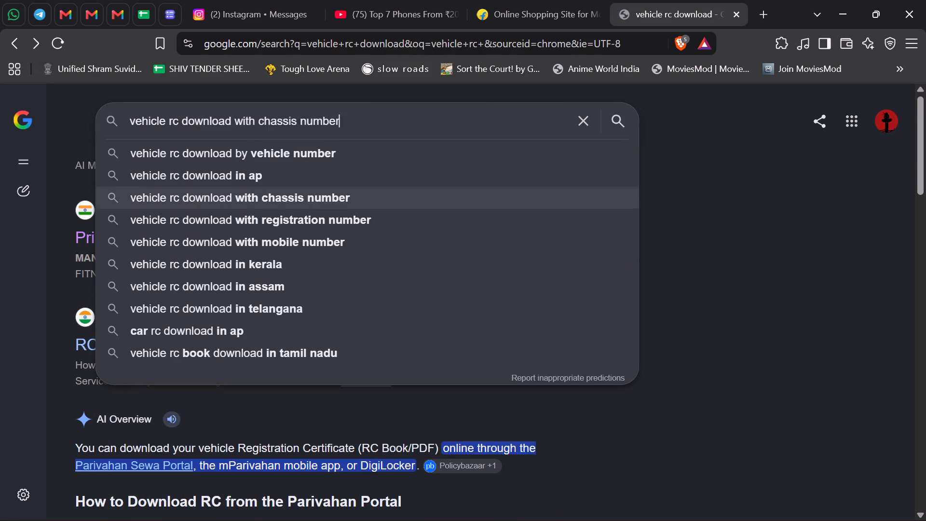
key("Down")
key("Down")
key("Return")
Open Parivahan's Print Registration Certificate page from the new results and activate the Registration No. field.
left_click(193, 231)
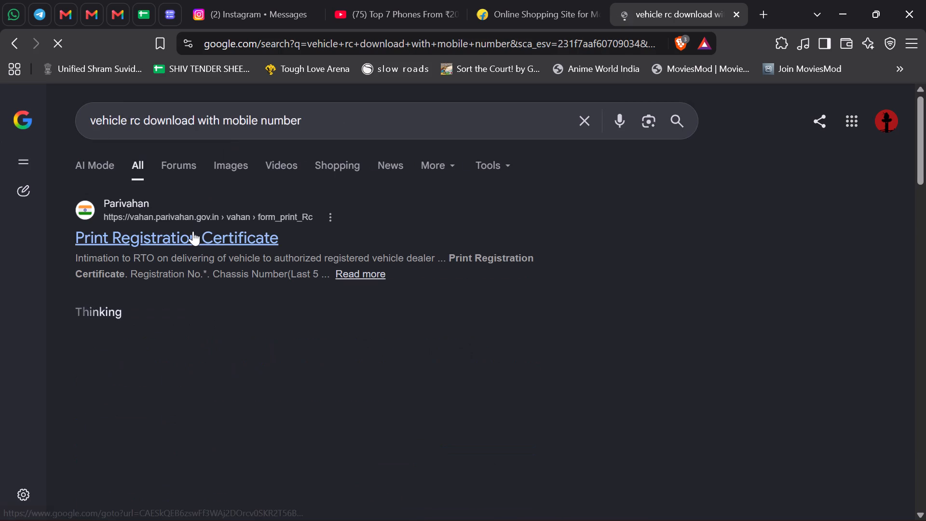
left_click(412, 389)
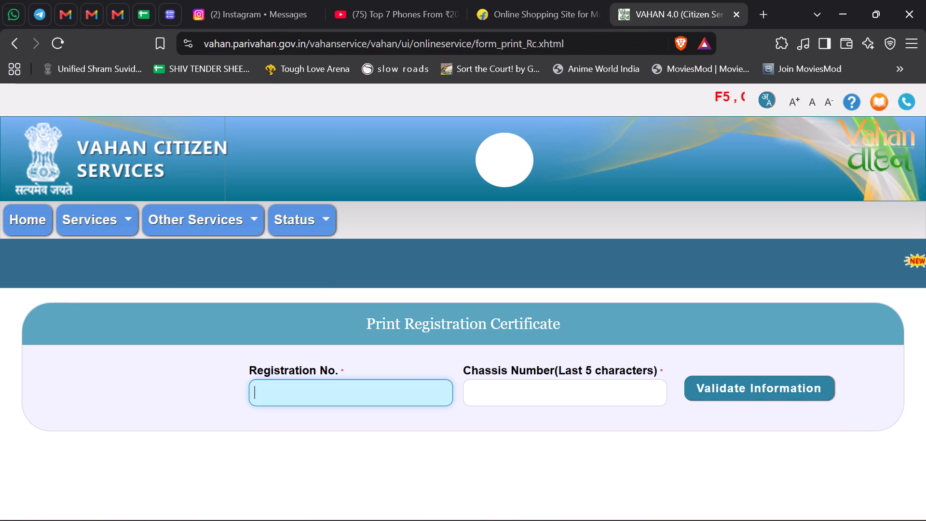
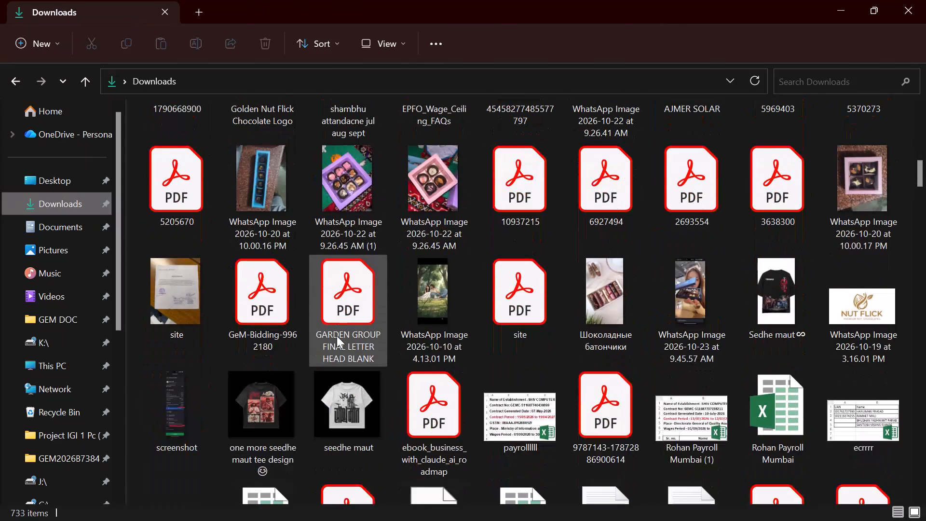
Look through the Downloads folder for the vehicle RC and search it for "veh".
scroll(337, 336, "down", 2)
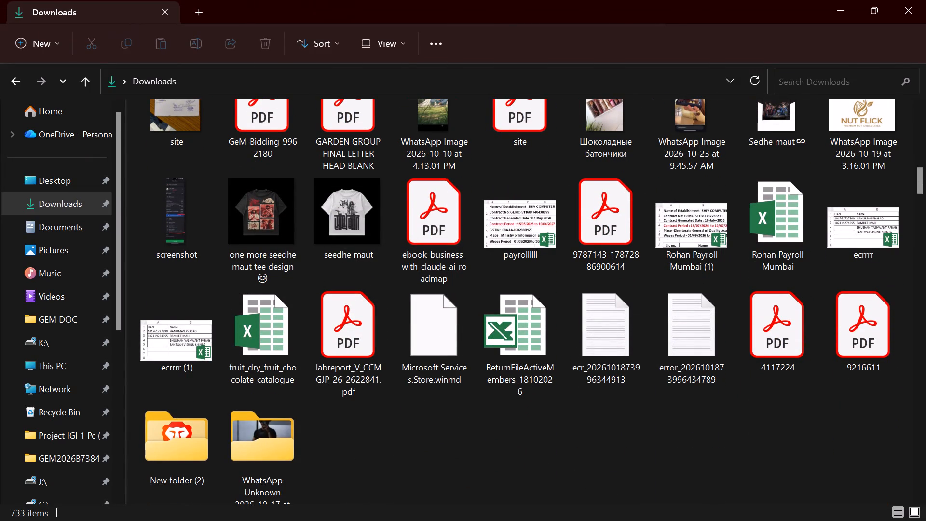
left_click(795, 81)
type("veh")
key("Return")
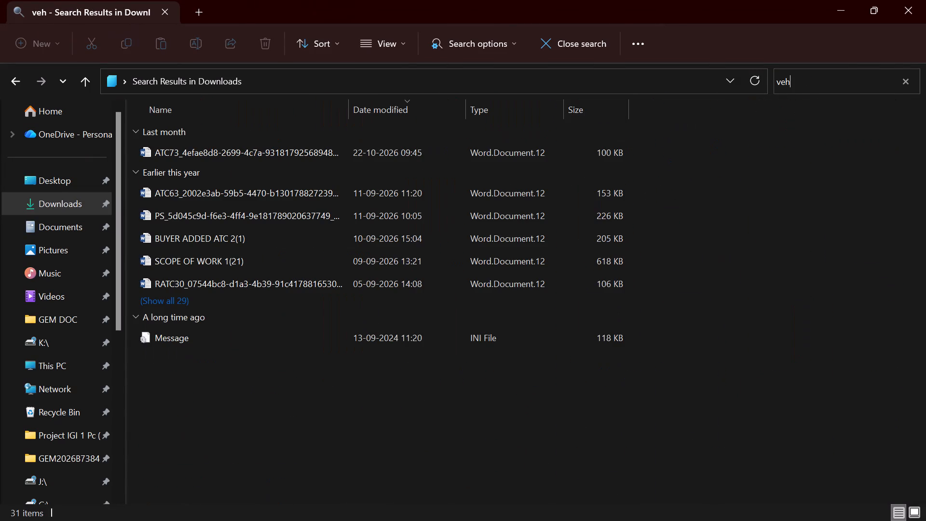
Replace the Downloads search term with "regi" to look for the registration certificate.
key("ctrl+BackSpace")
key("r")
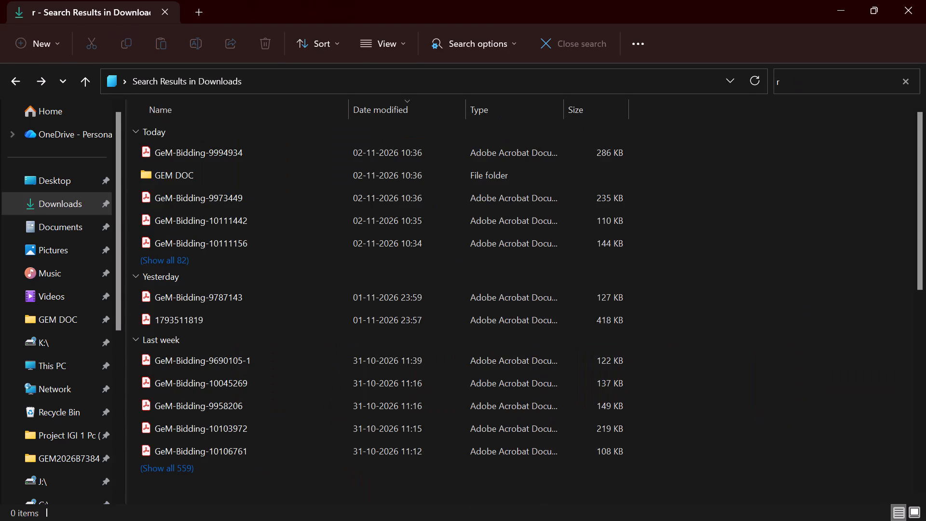
type("egi")
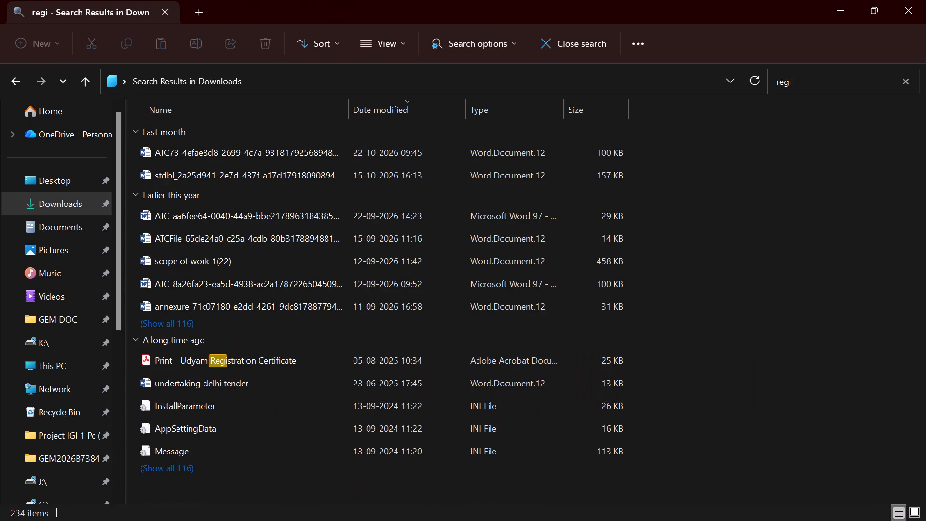
Clear the search and look through last month's files in the full Downloads folder for the vehicle RC.
key("ctrl+BackSpace")
scroll(623, 290, "down", 2)
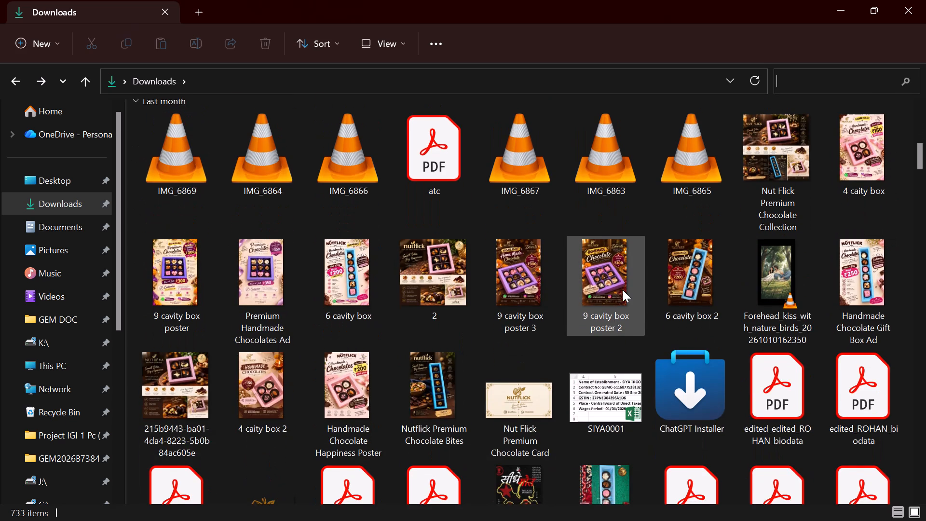
scroll(623, 290, "down", 2)
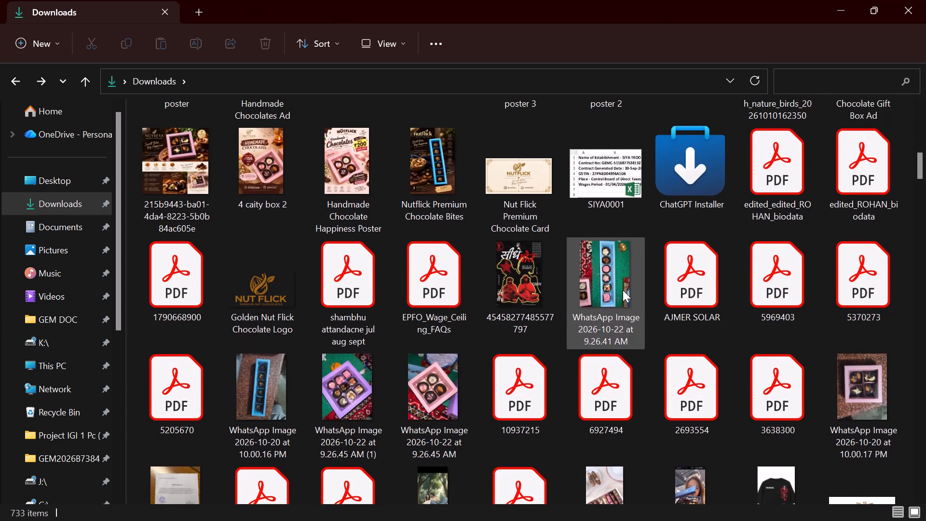
scroll(511, 318, "down", 2)
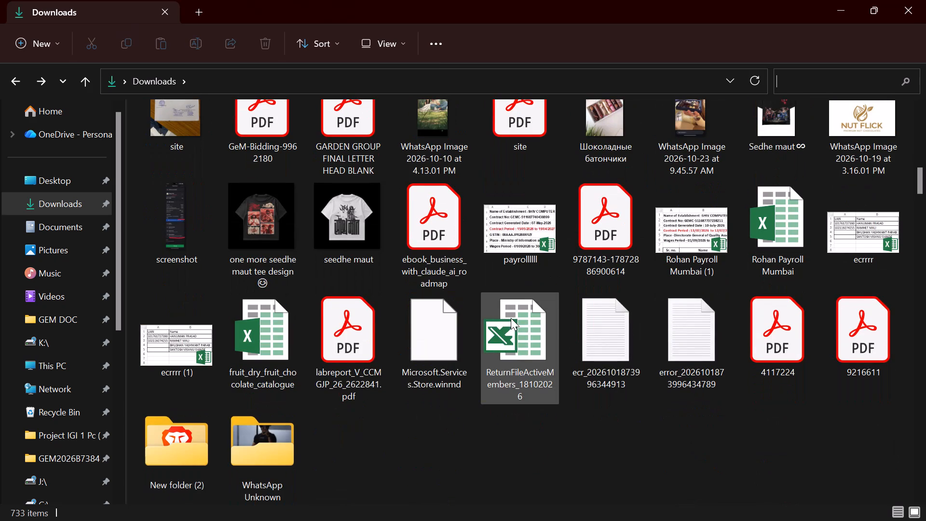
Look through the older files in the Downloads folder for the vehicle registration certificate.
scroll(511, 318, "down", 2)
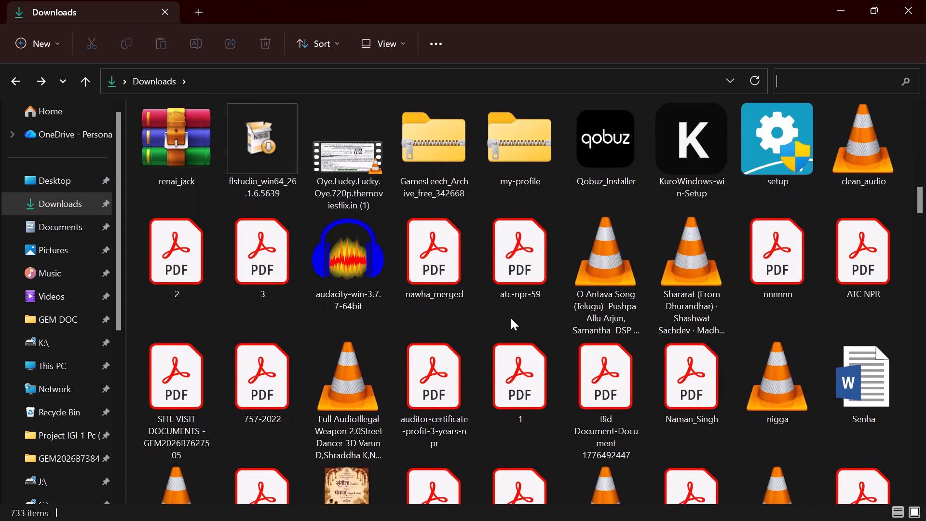
scroll(511, 318, "down", 1)
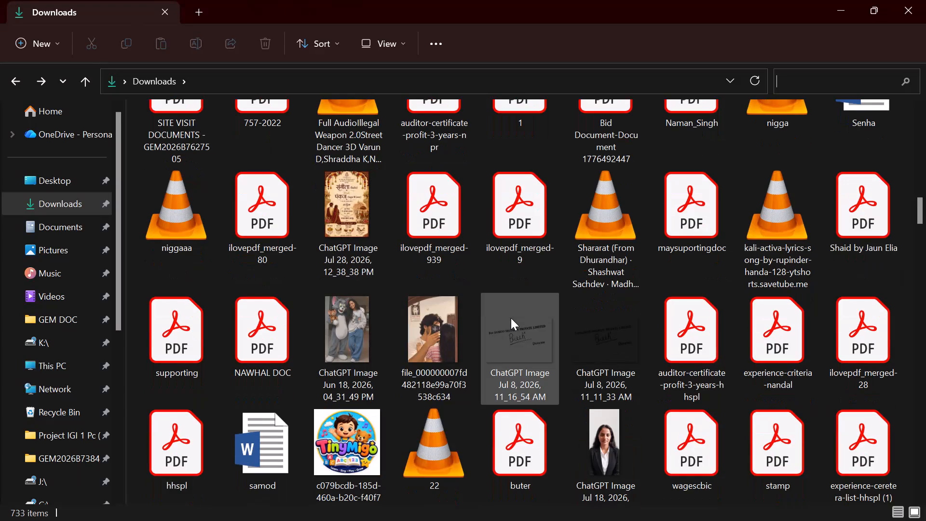
scroll(511, 318, "down", 2)
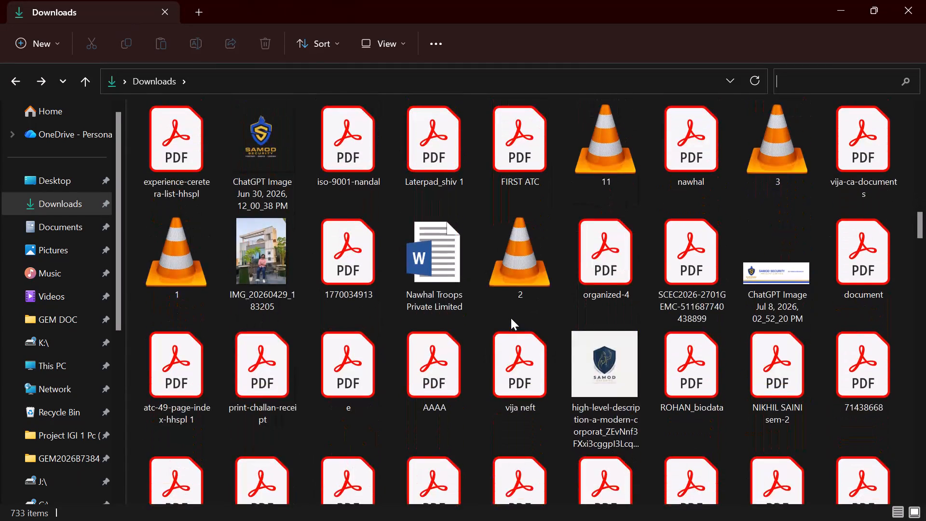
scroll(511, 318, "down", 1)
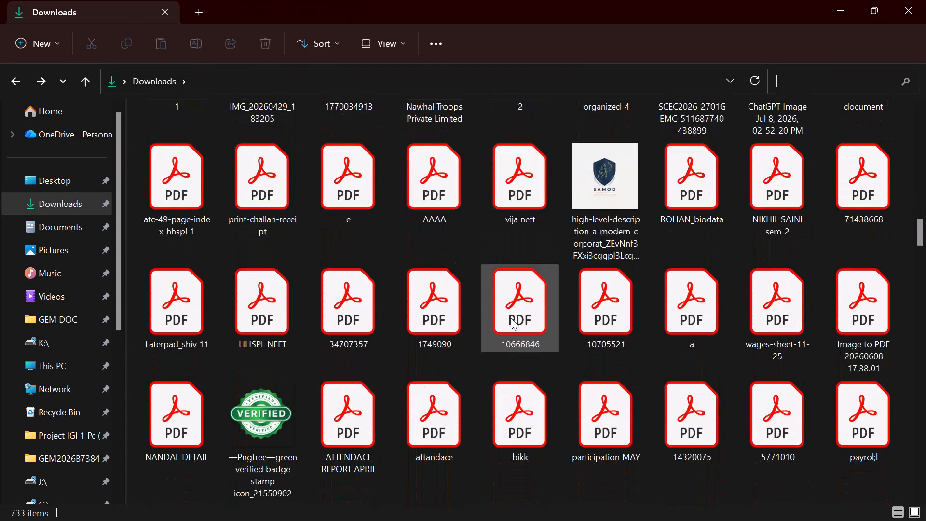
scroll(511, 318, "down", 9)
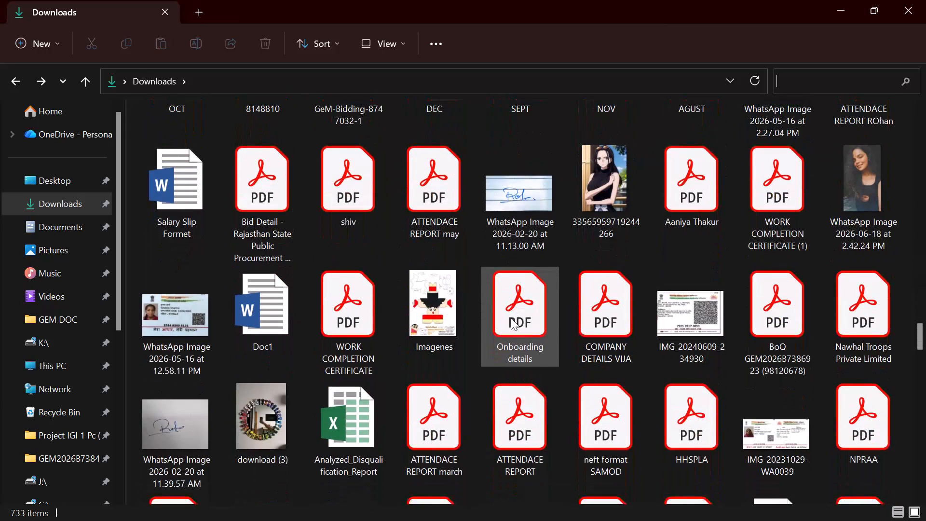
scroll(511, 318, "down", 1)
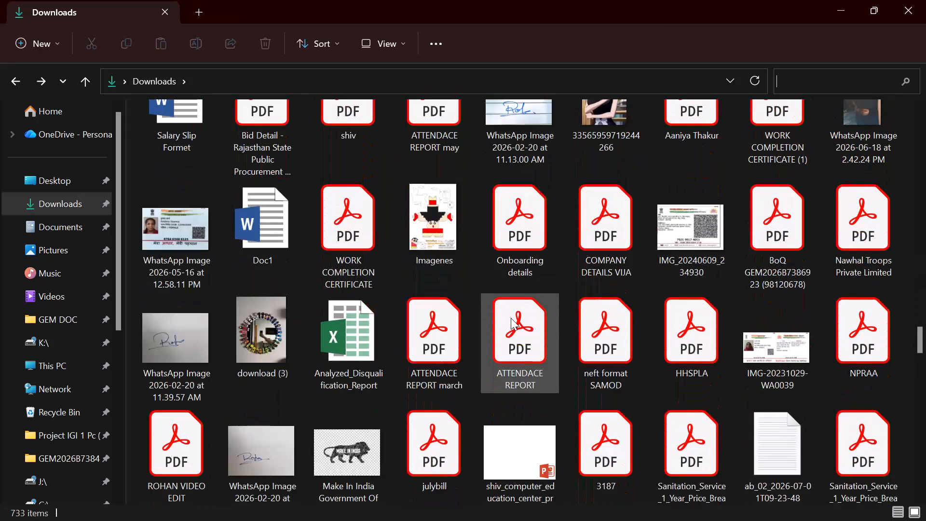